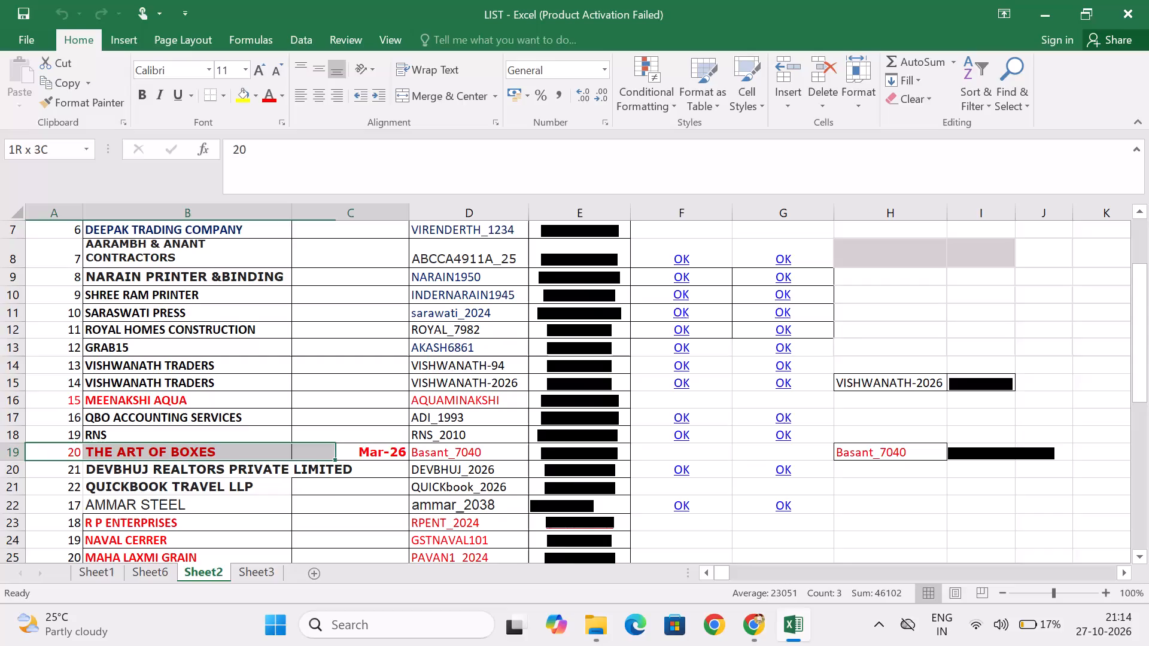
Set the font colour of THE ART OF BOXES entry, row 19 from column A to J, to black.
{"action": "key", "text": "shift+Right"}
{"action": "key", "text": "shift+Right"}
{"action": "key", "text": "shift+Right"}
{"action": "key", "text": "shift+Right"}
{"action": "key", "text": "shift+Right"}
{"action": "key", "text": "shift+Right"}
{"action": "key", "text": "shift+Right"}
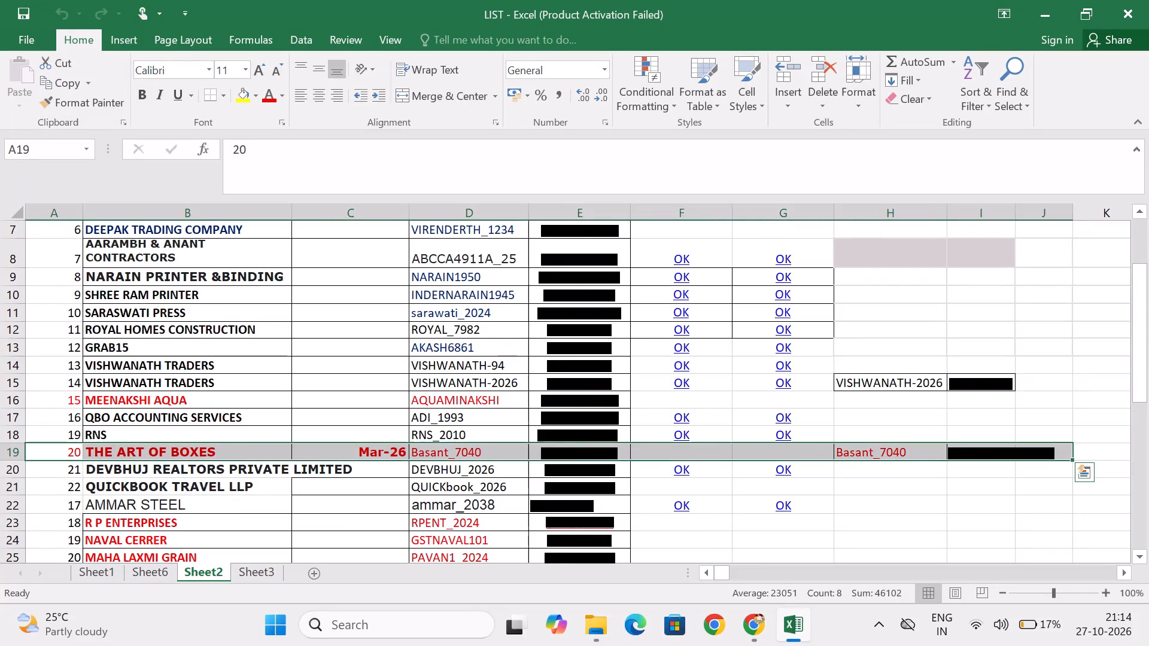
{"action": "left_click", "coordinate": [281, 96]}
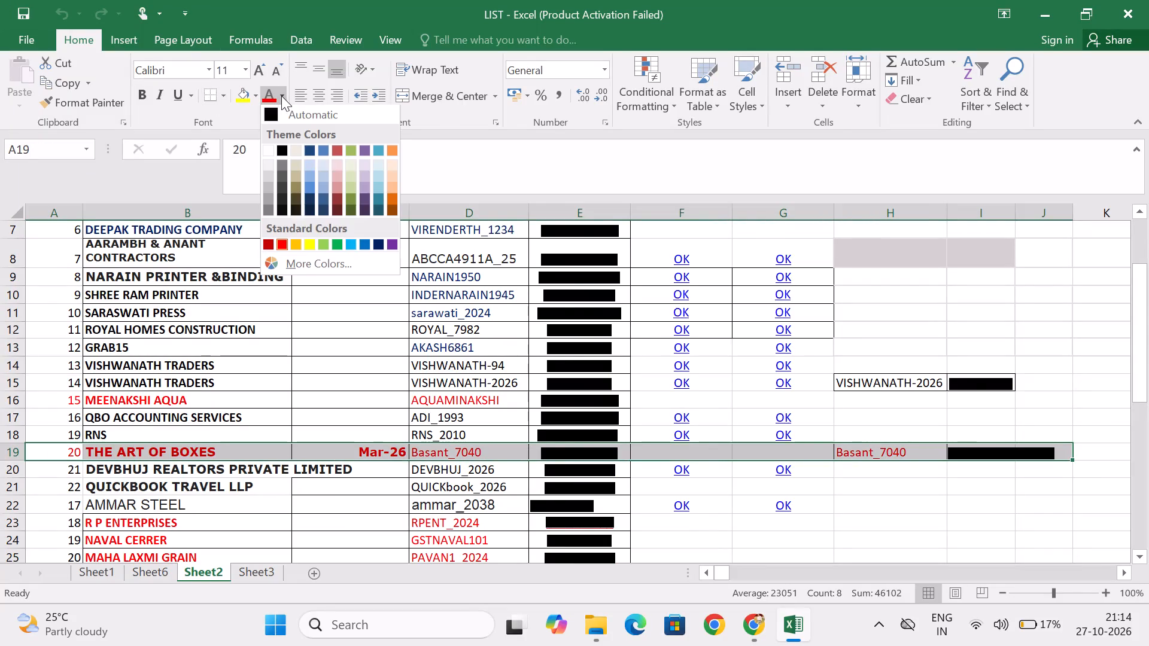
{"action": "left_click", "coordinate": [282, 151]}
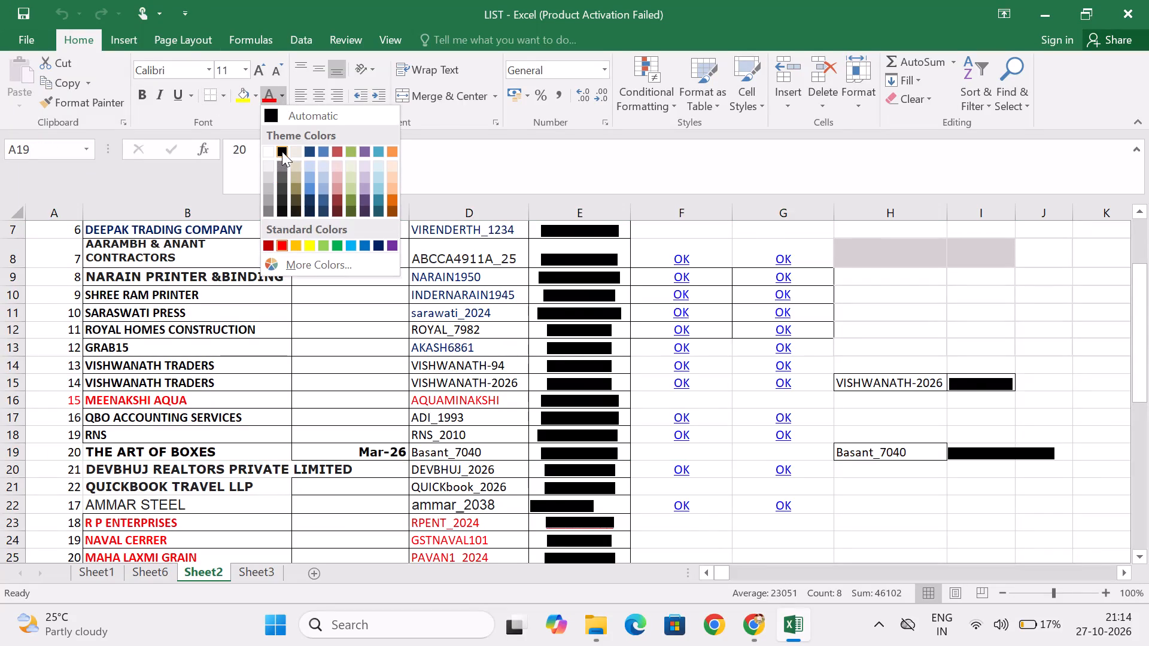
{"action": "left_click", "coordinate": [582, 453]}
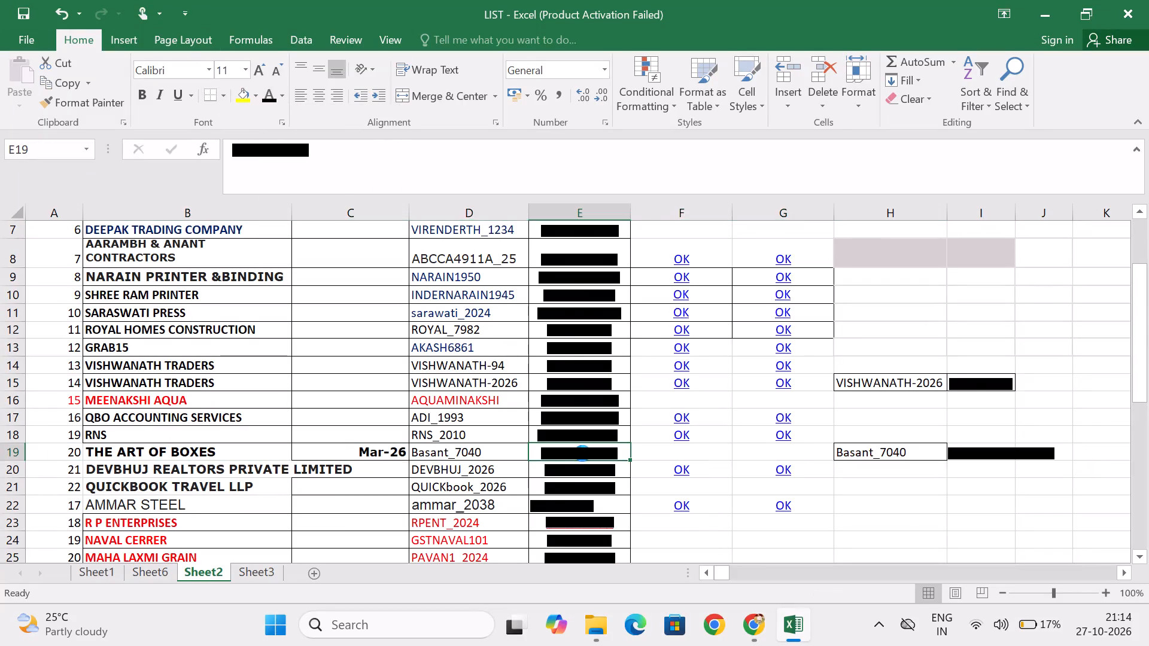
Save the LIST workbook.
{"action": "key", "text": "ctrl+s"}
{"action": "key", "text": "ctrl+s"}
{"action": "key", "text": "ctrl+s"}
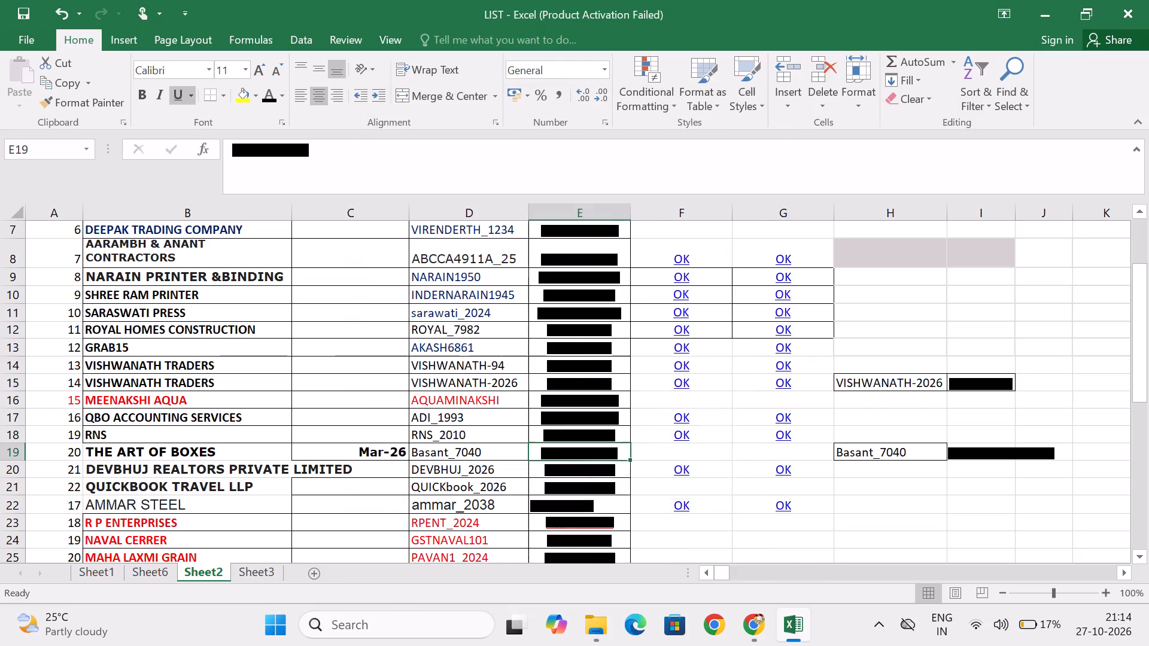
Copy the user ID in column D of THE ART OF BOXES row.
{"action": "left_click", "coordinate": [491, 453]}
{"action": "key", "text": "ctrl+c"}
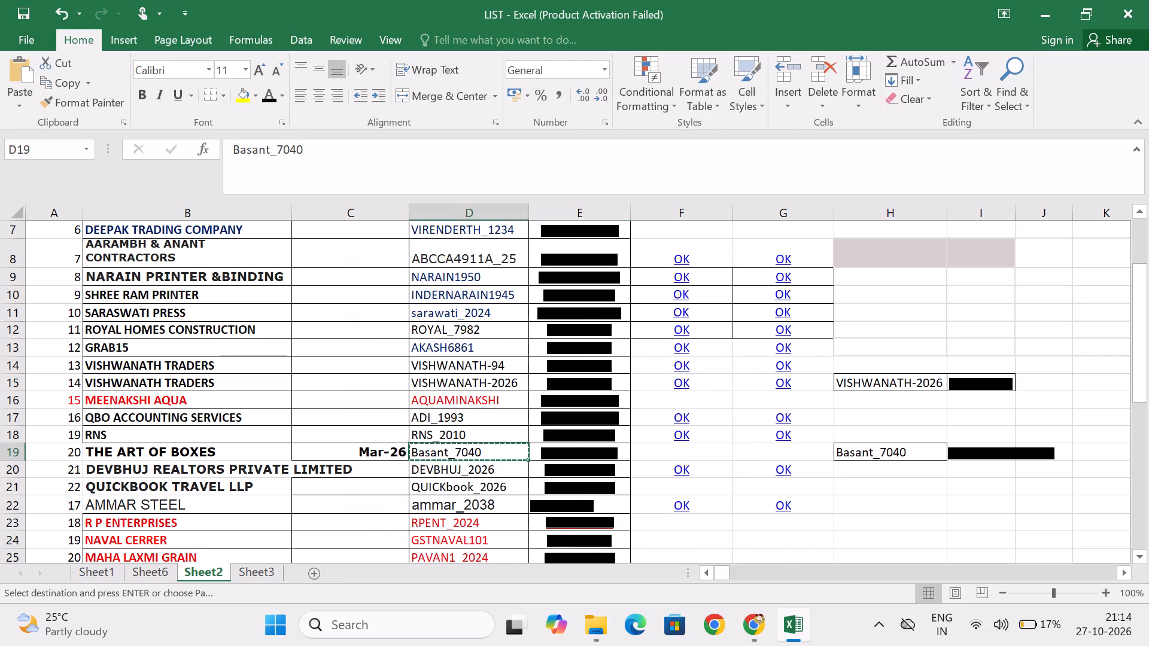
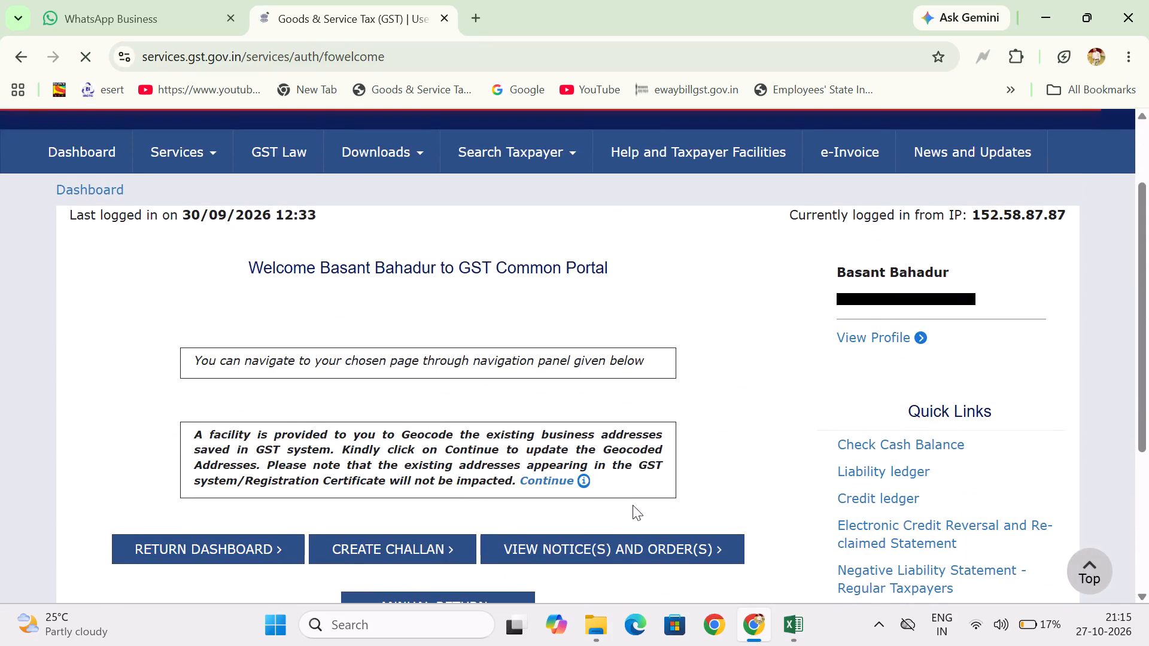
Open the taxpayer's notices and orders from the GST portal welcome page.
{"action": "left_click", "coordinate": [613, 550]}
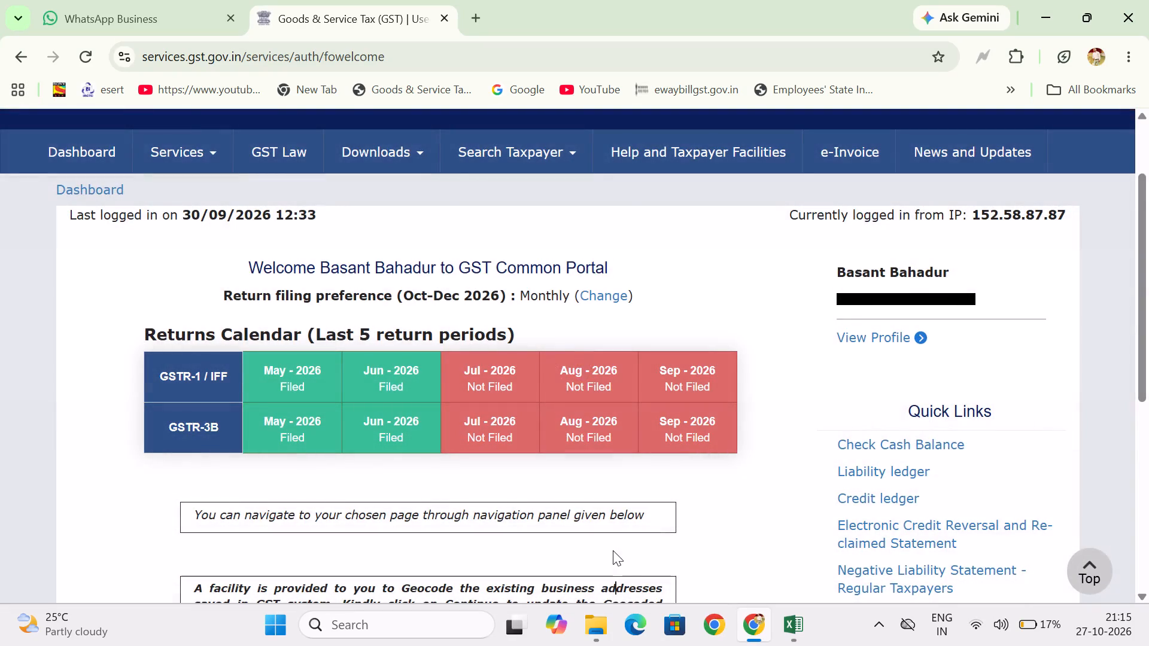
{"action": "scroll", "coordinate": [613, 550], "scroll_direction": "down", "scroll_amount": 5}
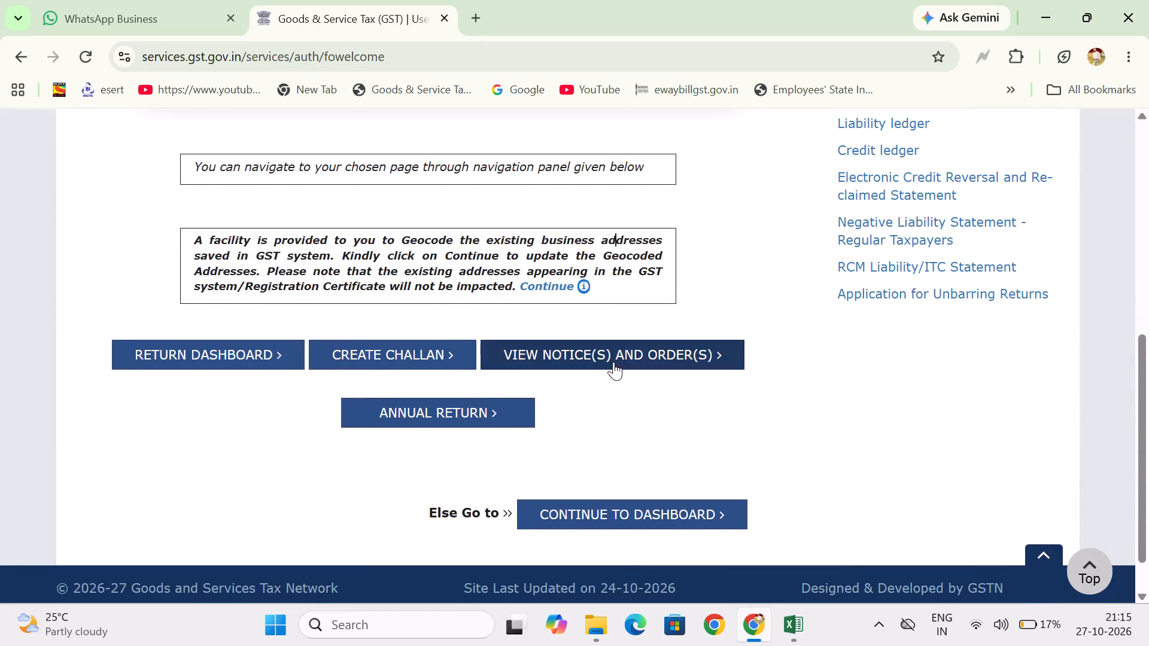
{"action": "left_click", "coordinate": [613, 362]}
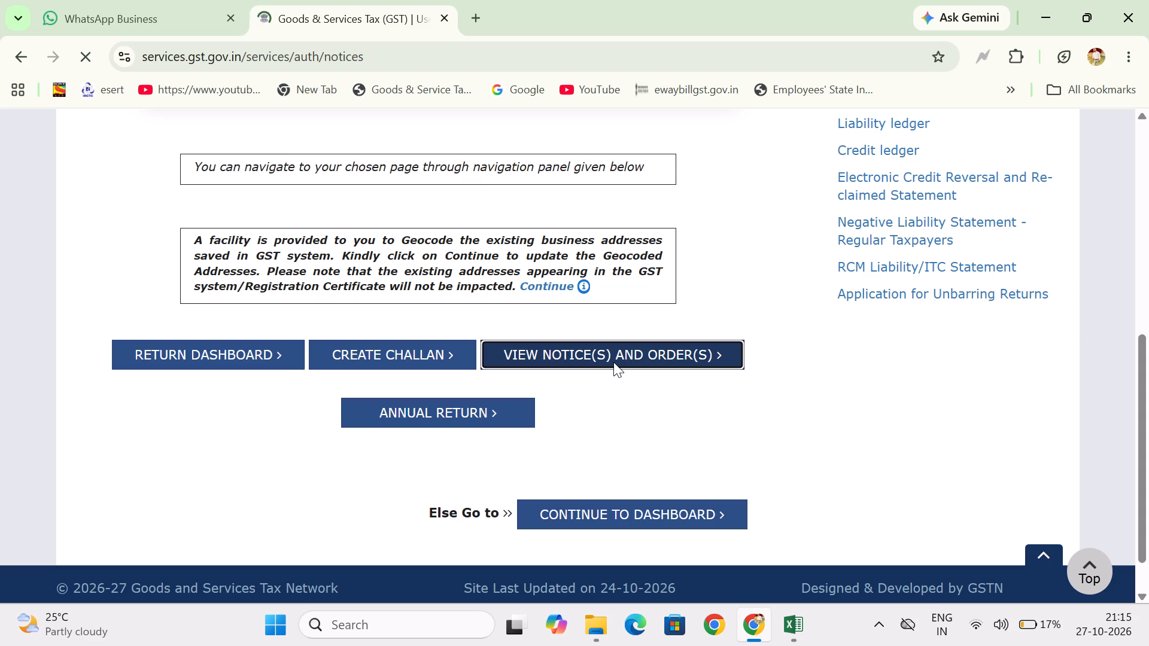
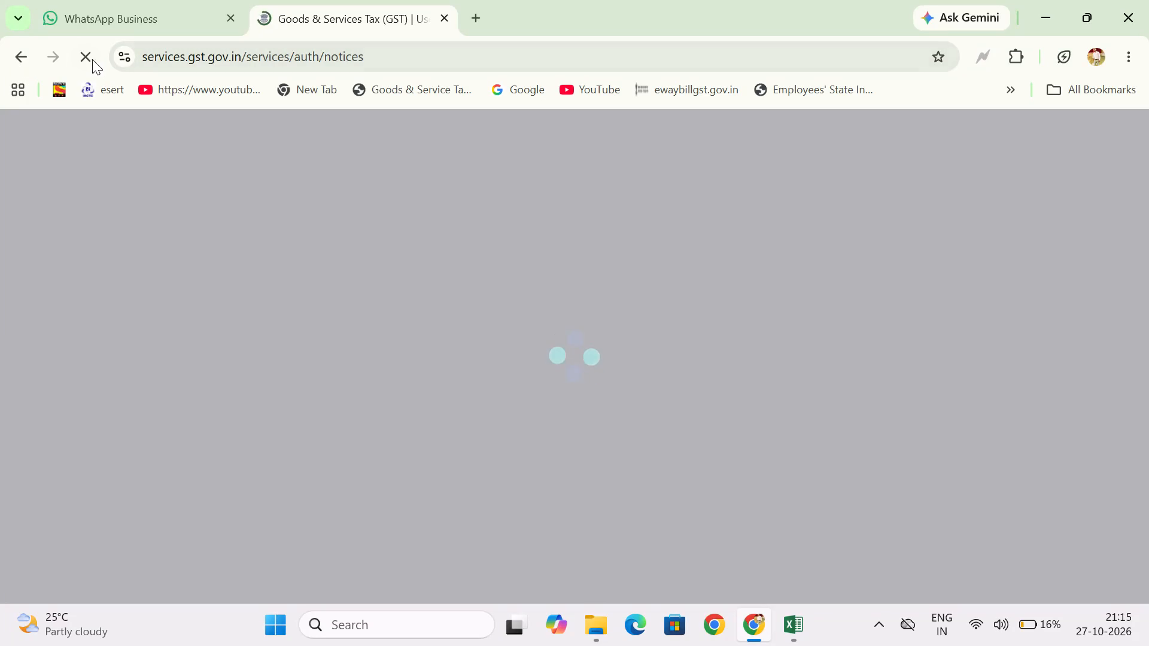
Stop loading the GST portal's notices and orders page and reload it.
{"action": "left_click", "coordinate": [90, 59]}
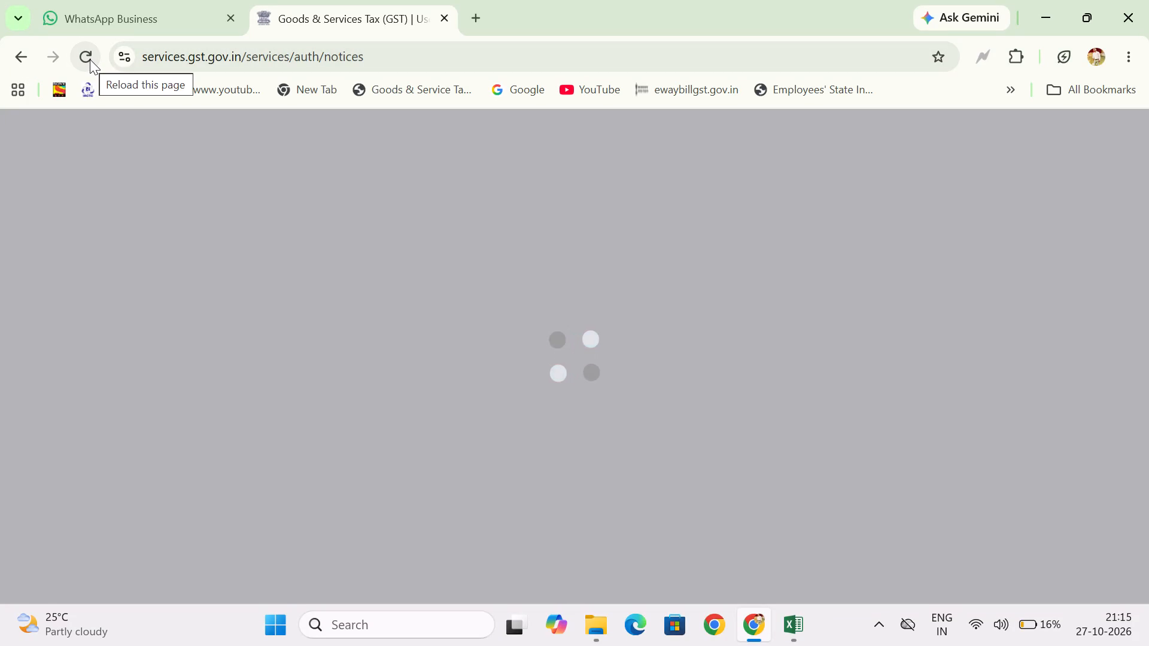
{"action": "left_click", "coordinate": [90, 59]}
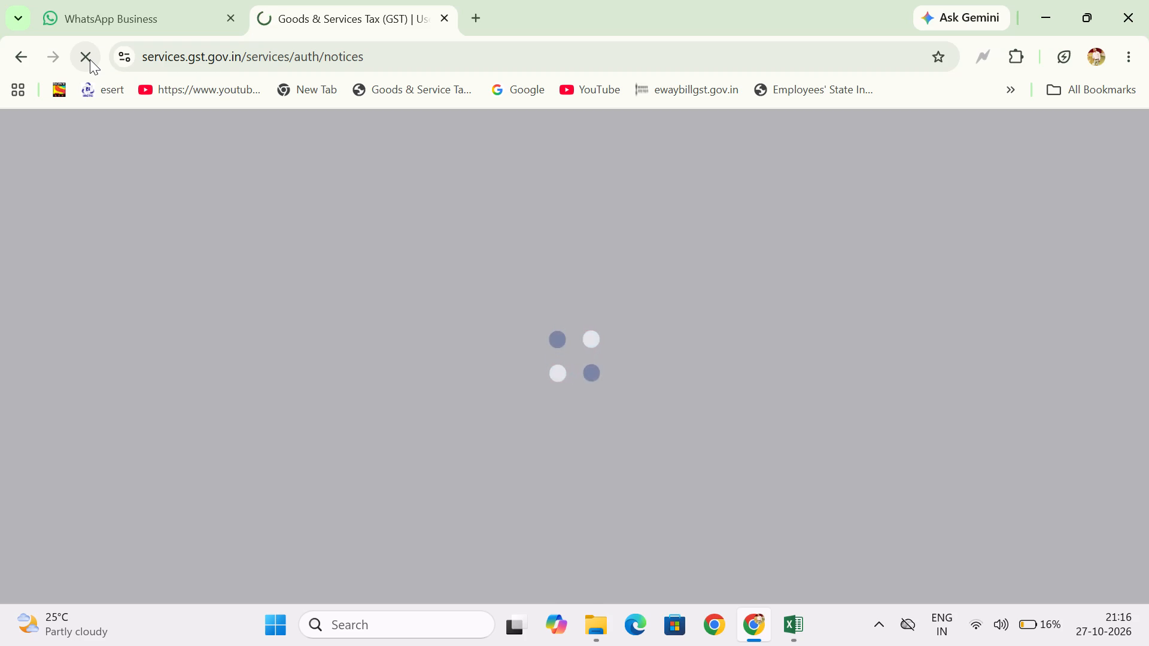
Open a blank browser tab, then return to the GST notices page and restart its loading.
{"action": "left_click", "coordinate": [479, 20]}
{"action": "left_click", "coordinate": [341, 13]}
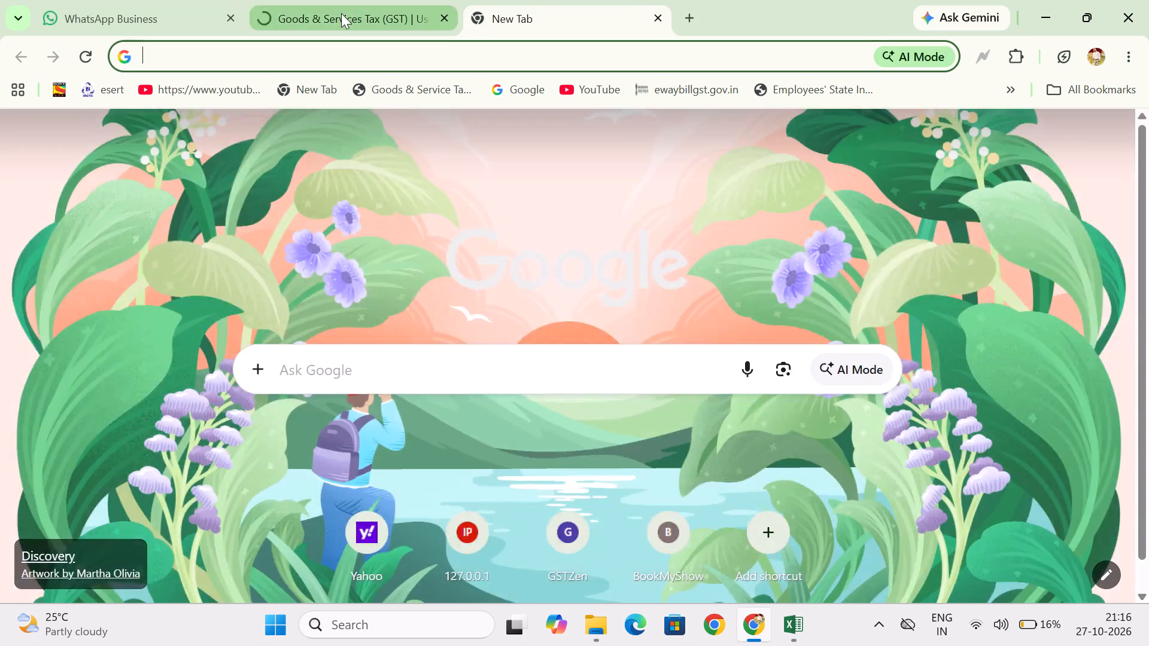
{"action": "left_click", "coordinate": [508, 399]}
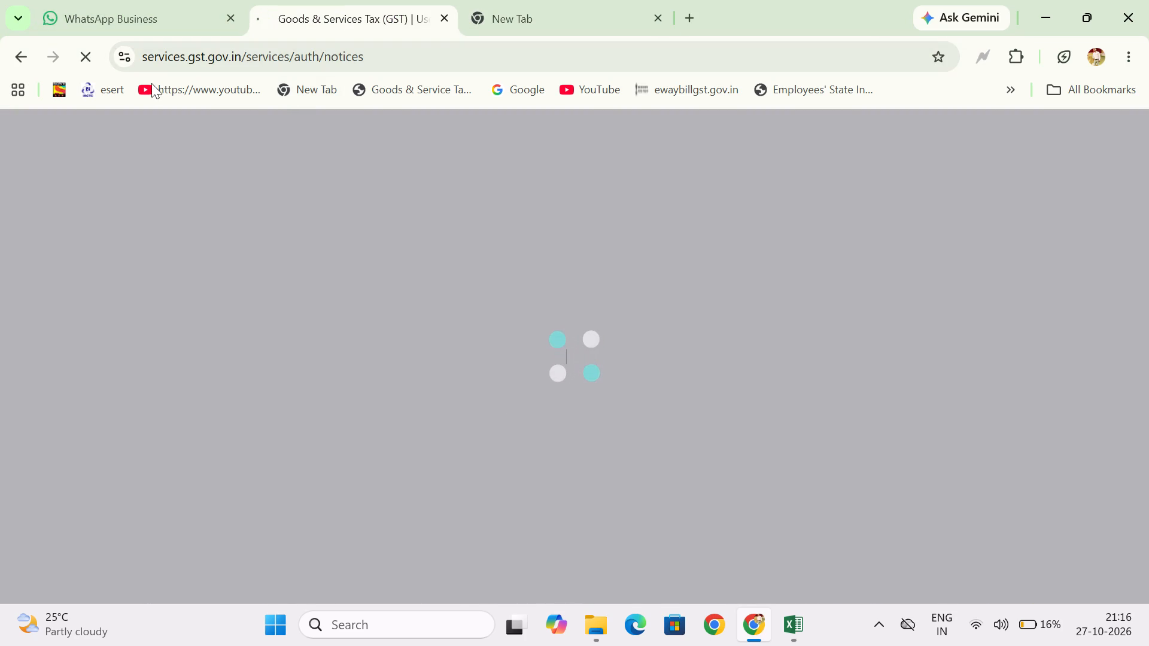
{"action": "left_click", "coordinate": [78, 49]}
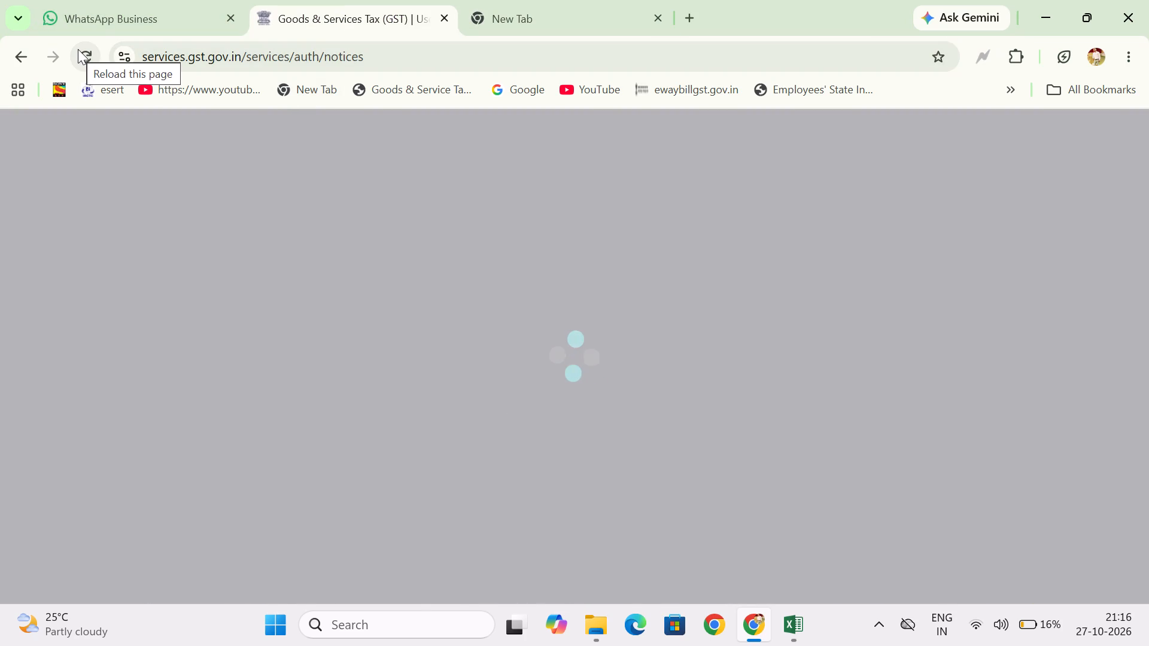
{"action": "left_click", "coordinate": [78, 49]}
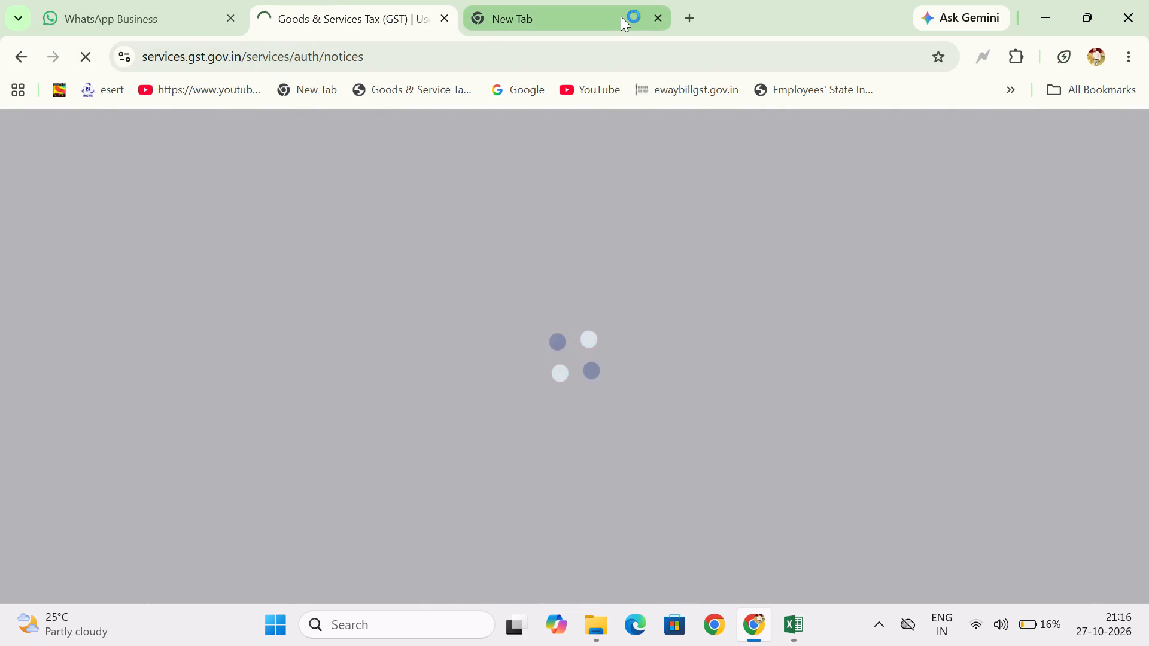
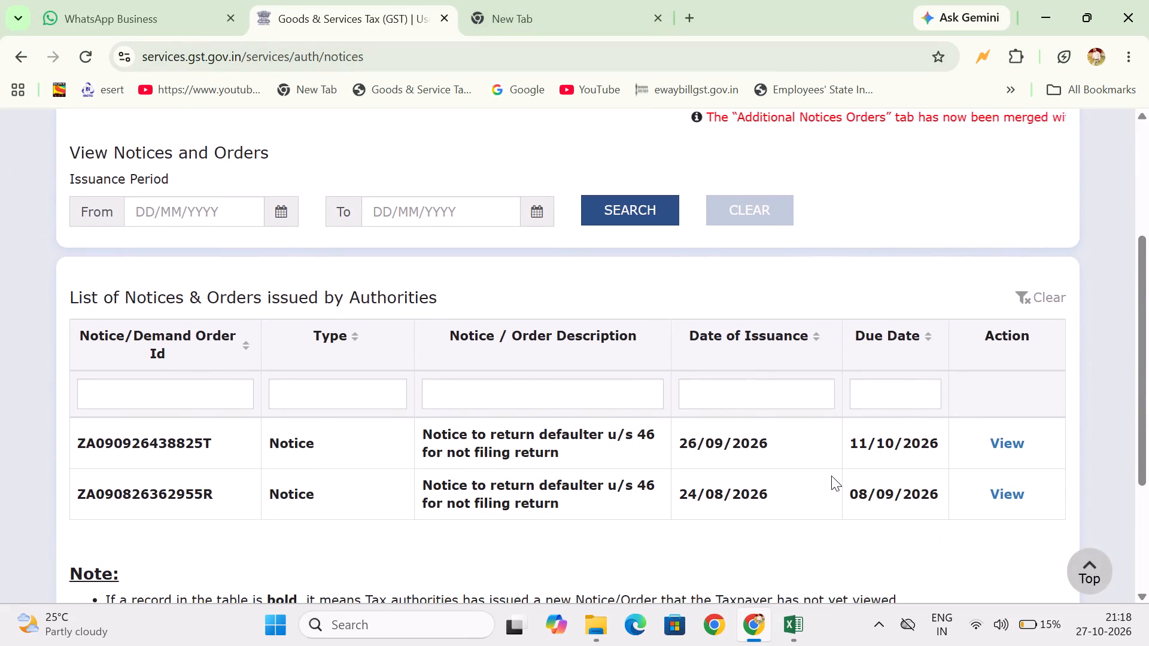
Open the return defaulter notice issued on 26/09/2026 for viewing, and return to the list of notices and orders.
{"action": "scroll", "coordinate": [831, 459], "scroll_direction": "down", "scroll_amount": 1}
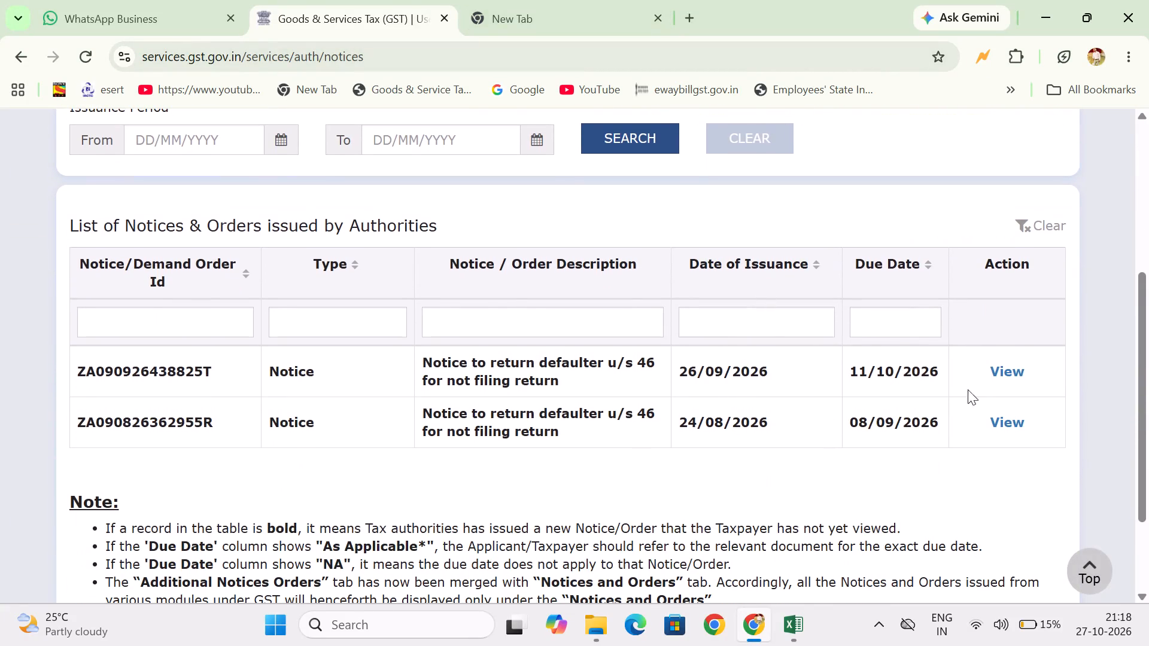
{"action": "left_click", "coordinate": [996, 370]}
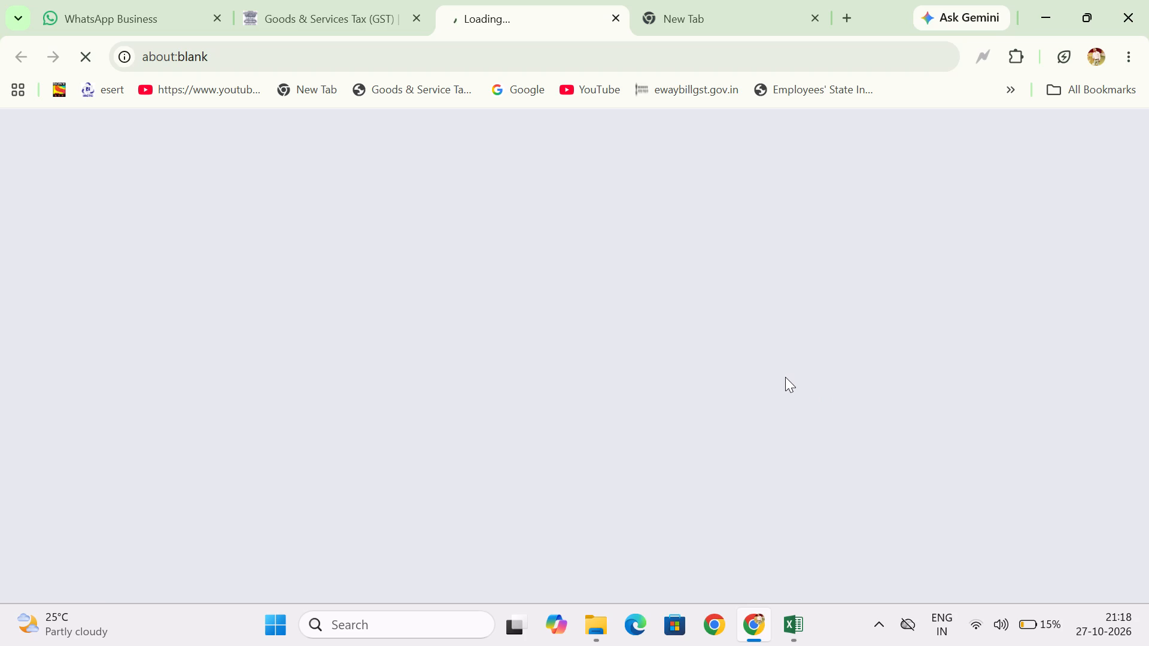
{"action": "left_click", "coordinate": [354, 0]}
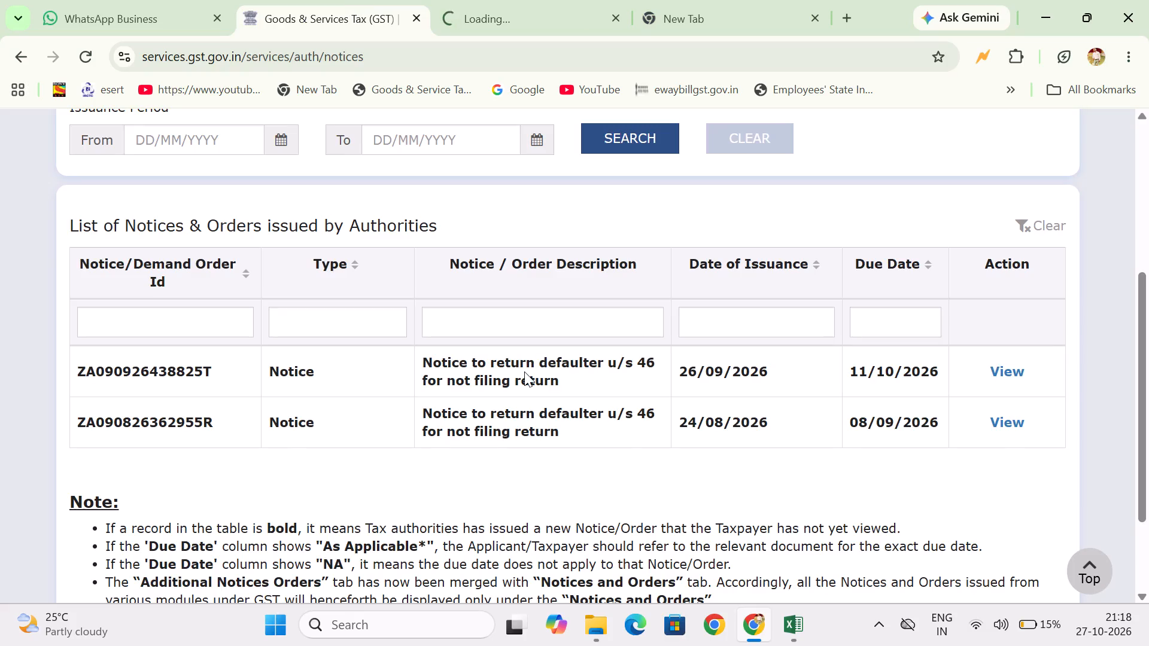
Return to the taxpayer's dashboard from the notices list and open the File Returns page.
{"action": "scroll", "coordinate": [524, 371], "scroll_direction": "up", "scroll_amount": 5}
{"action": "left_click", "coordinate": [75, 291]}
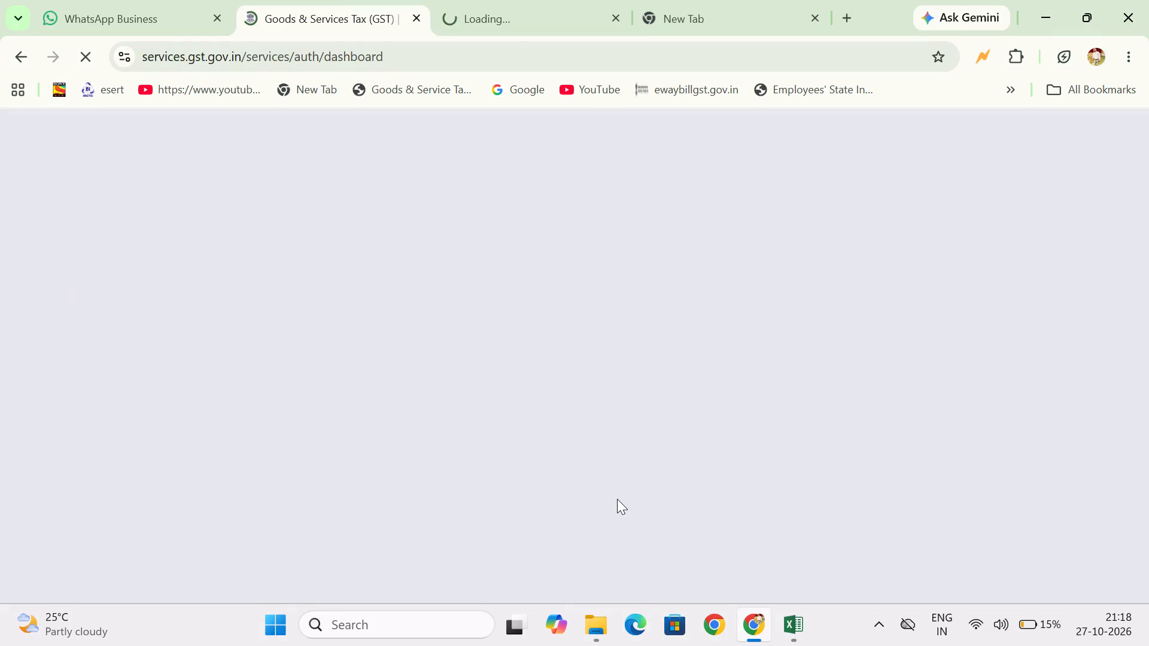
{"action": "scroll", "coordinate": [617, 499], "scroll_direction": "down", "scroll_amount": 1}
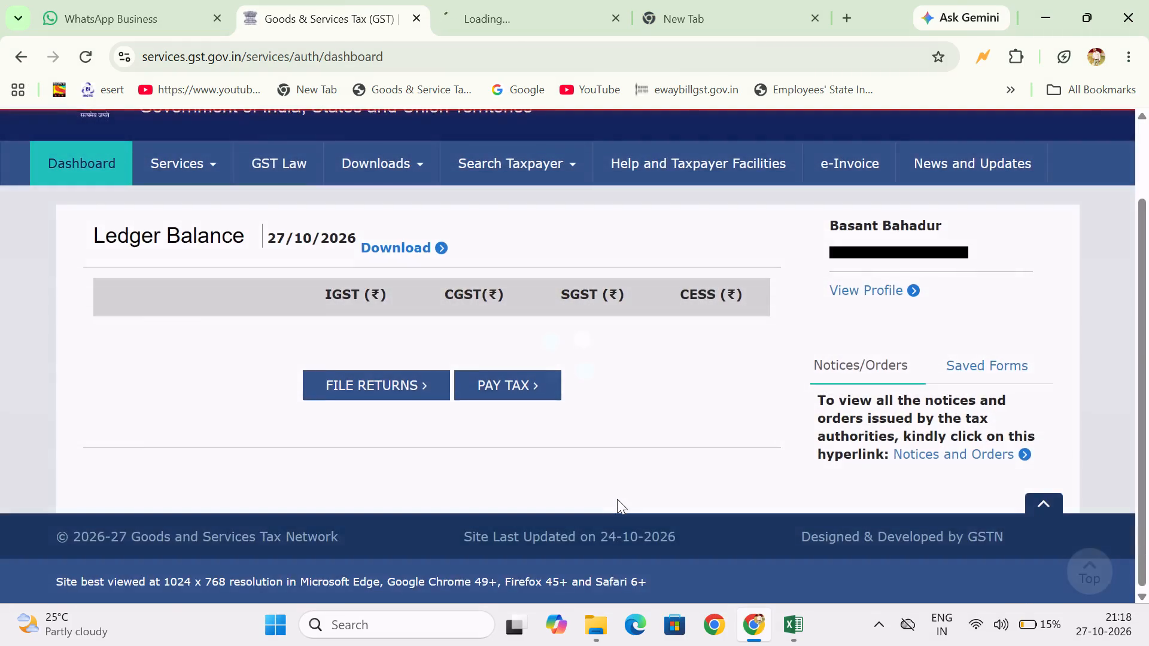
{"action": "scroll", "coordinate": [617, 499], "scroll_direction": "down", "scroll_amount": 2}
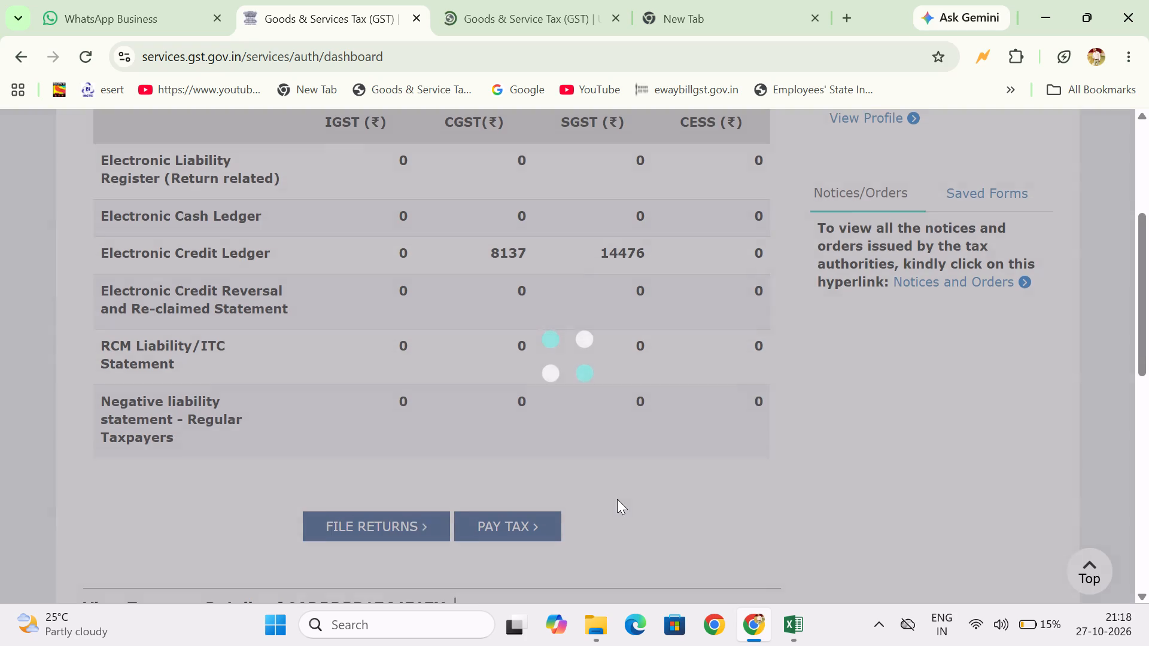
{"action": "left_click", "coordinate": [367, 523]}
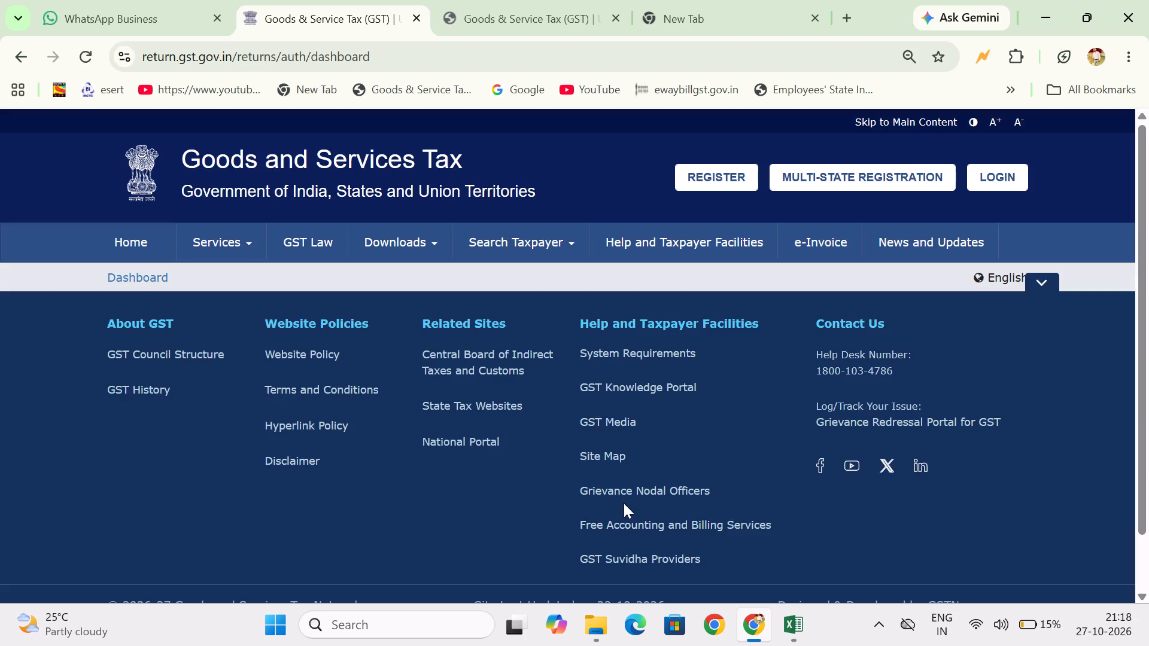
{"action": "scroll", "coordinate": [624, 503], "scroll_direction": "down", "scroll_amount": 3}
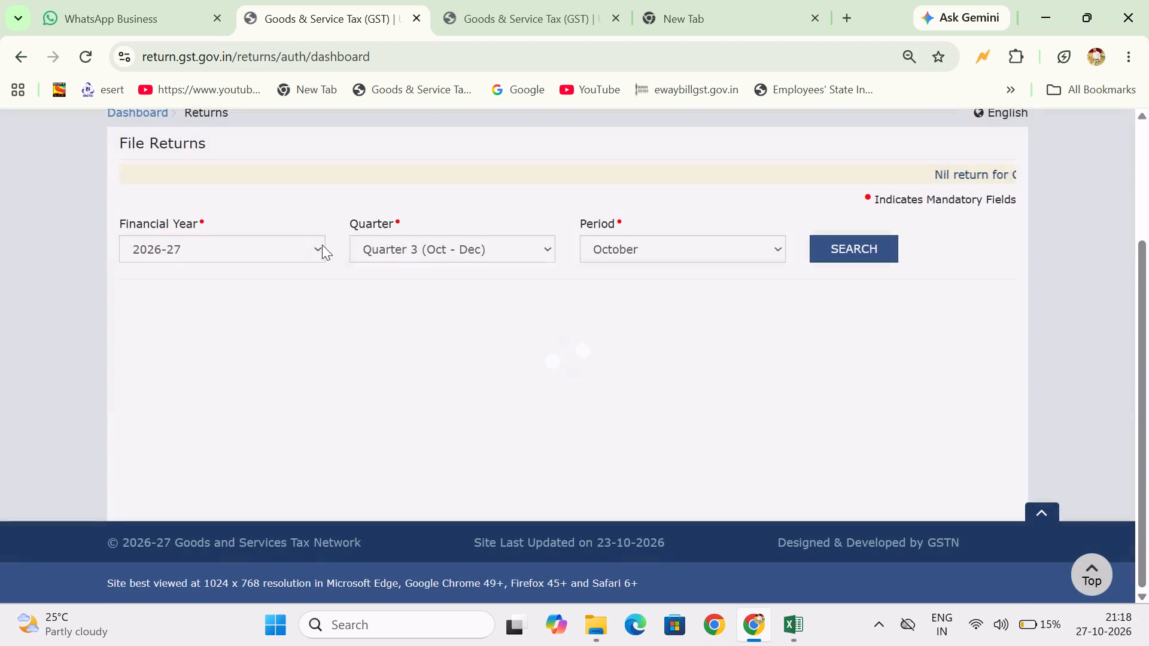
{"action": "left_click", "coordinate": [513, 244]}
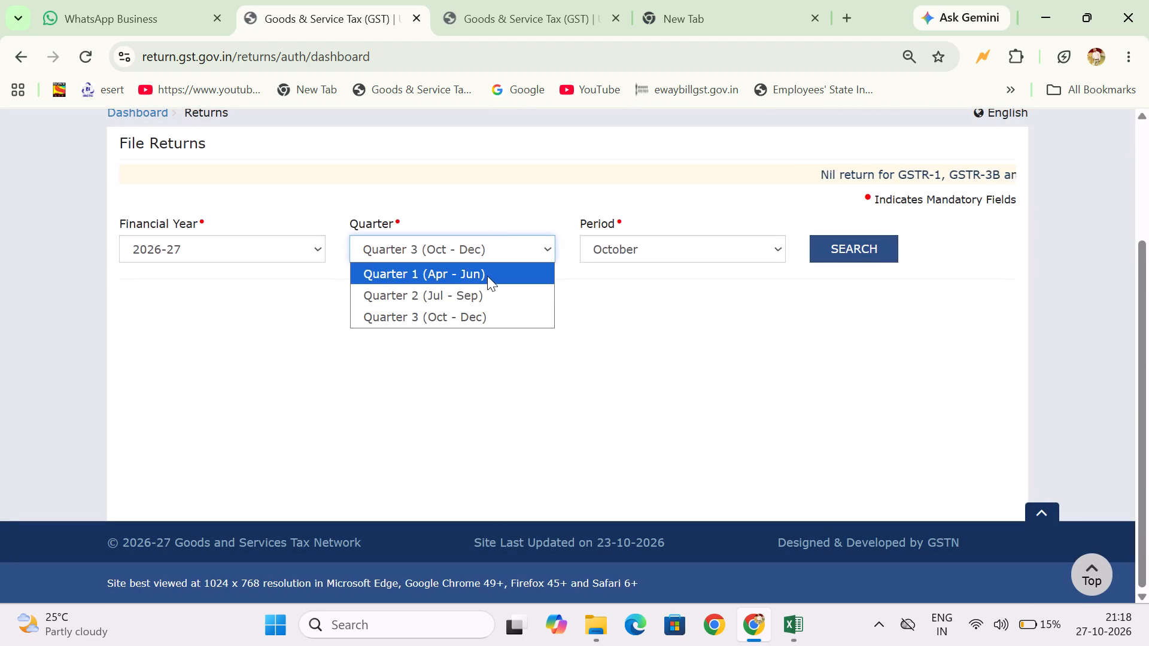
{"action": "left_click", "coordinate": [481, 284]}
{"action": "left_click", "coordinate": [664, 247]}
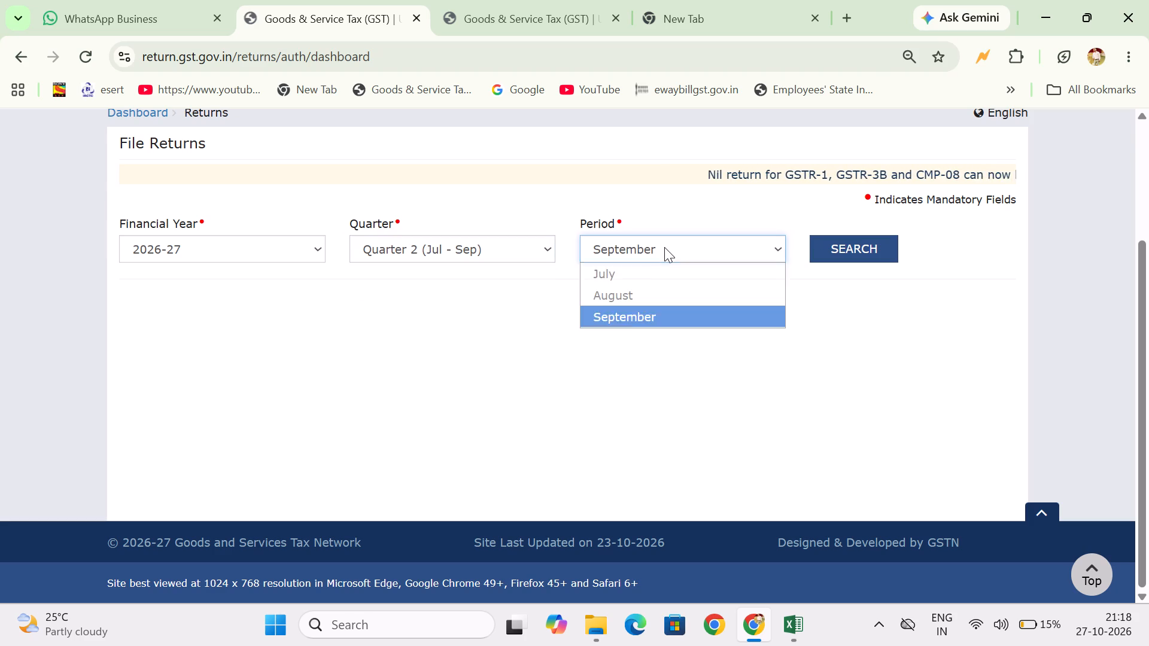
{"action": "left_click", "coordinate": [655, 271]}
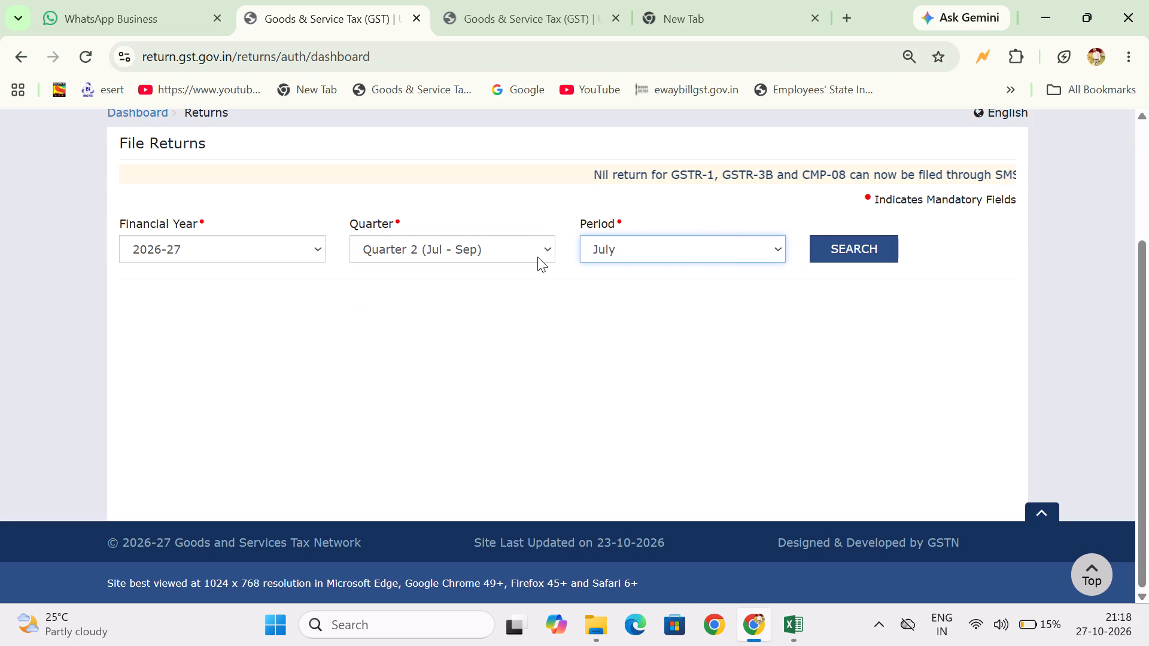
Search the 2026-27 returns for Quarter 1 (Apr - Jun), period June, and check their filing status.
{"action": "left_click", "coordinate": [537, 257]}
{"action": "left_click", "coordinate": [526, 273]}
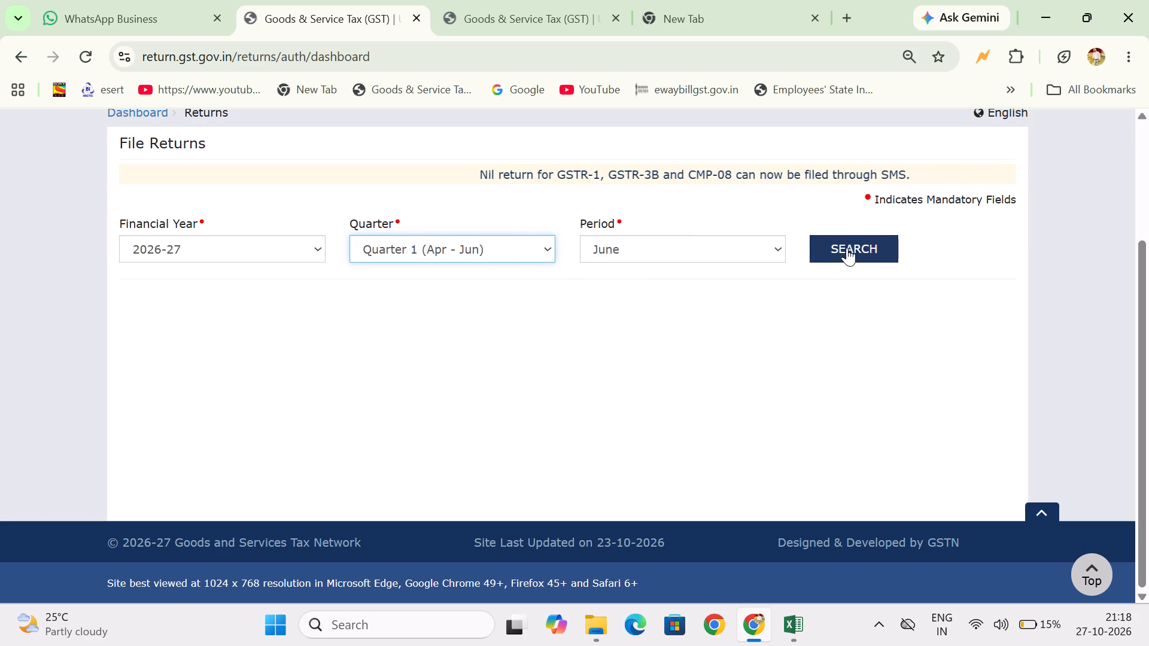
{"action": "left_click", "coordinate": [847, 249]}
{"action": "scroll", "coordinate": [847, 249], "scroll_direction": "down", "scroll_amount": 5}
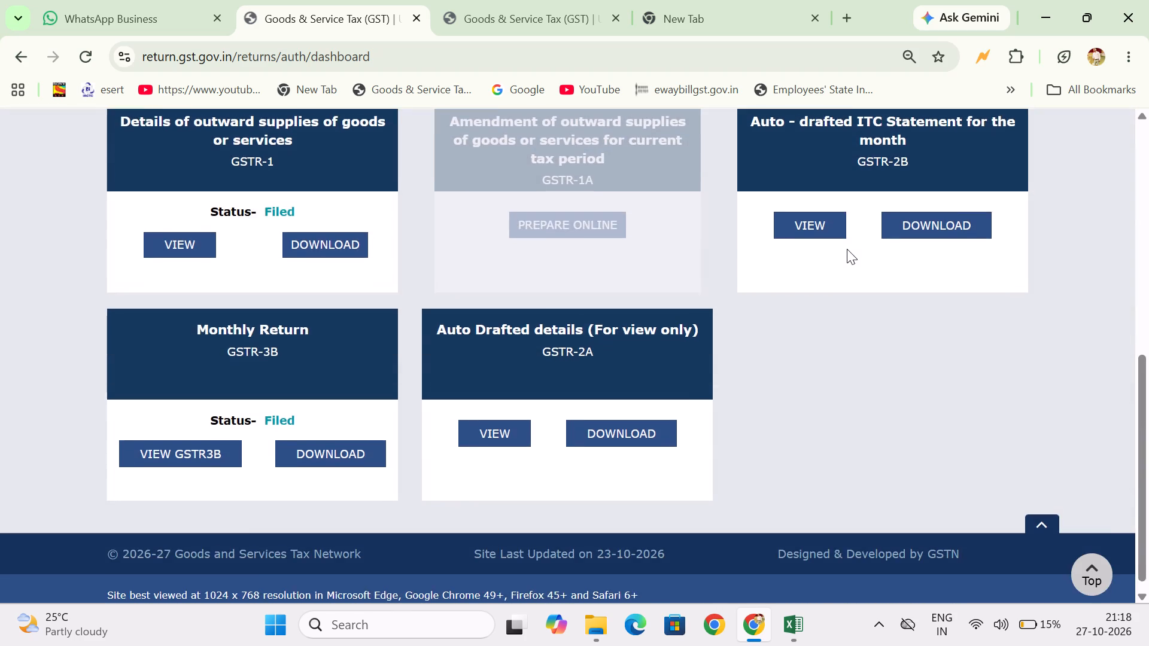
Search the 2026-27 returns for Quarter 2 (Jul - Sep), period July.
{"action": "left_click", "coordinate": [494, 254]}
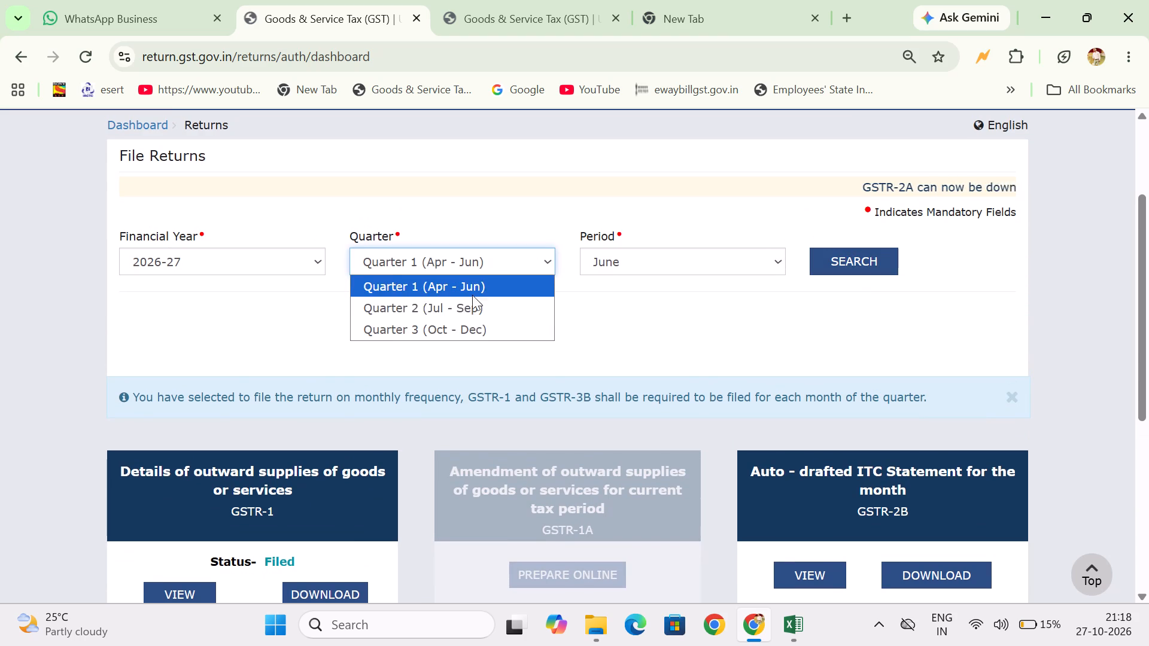
{"action": "left_click", "coordinate": [471, 303]}
{"action": "left_click", "coordinate": [763, 261]}
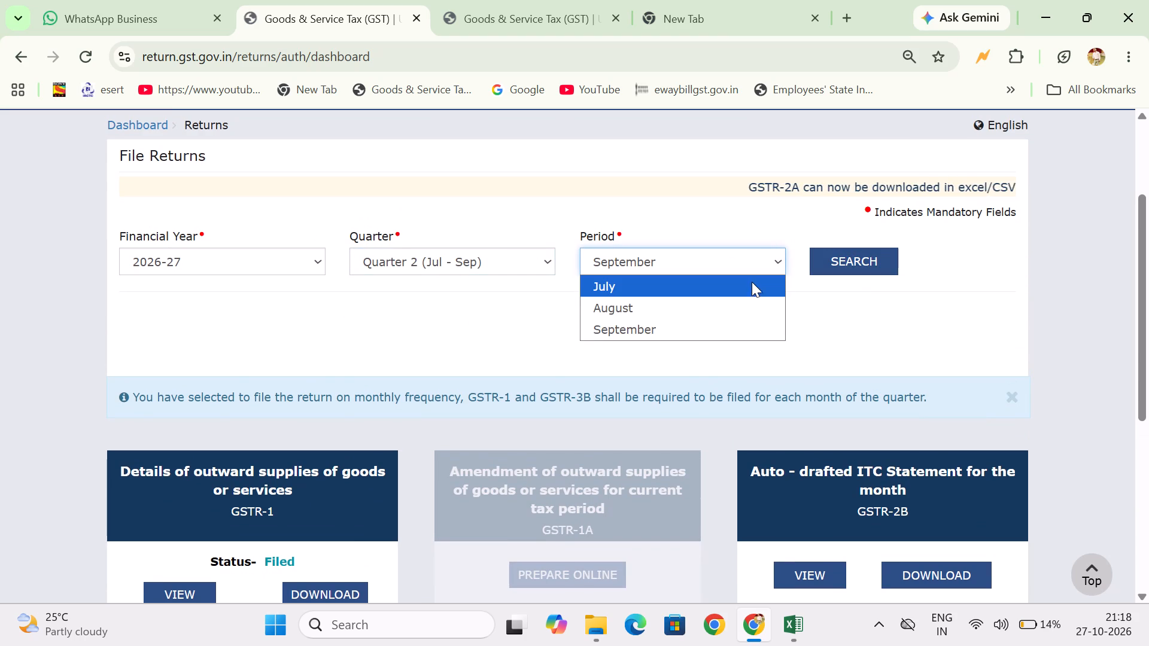
{"action": "left_click", "coordinate": [751, 285]}
{"action": "left_click", "coordinate": [876, 255]}
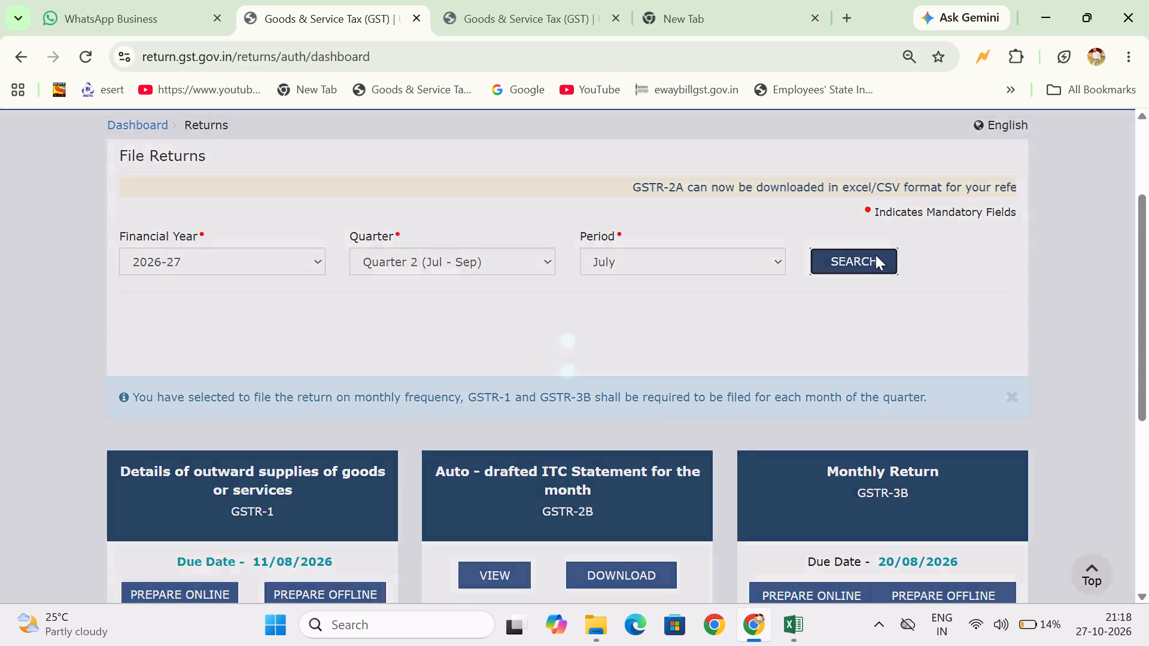
Open the July GSTR-1 return for outward supplies for online preparation.
{"action": "scroll", "coordinate": [876, 255], "scroll_direction": "down", "scroll_amount": 4}
{"action": "left_click", "coordinate": [335, 209]}
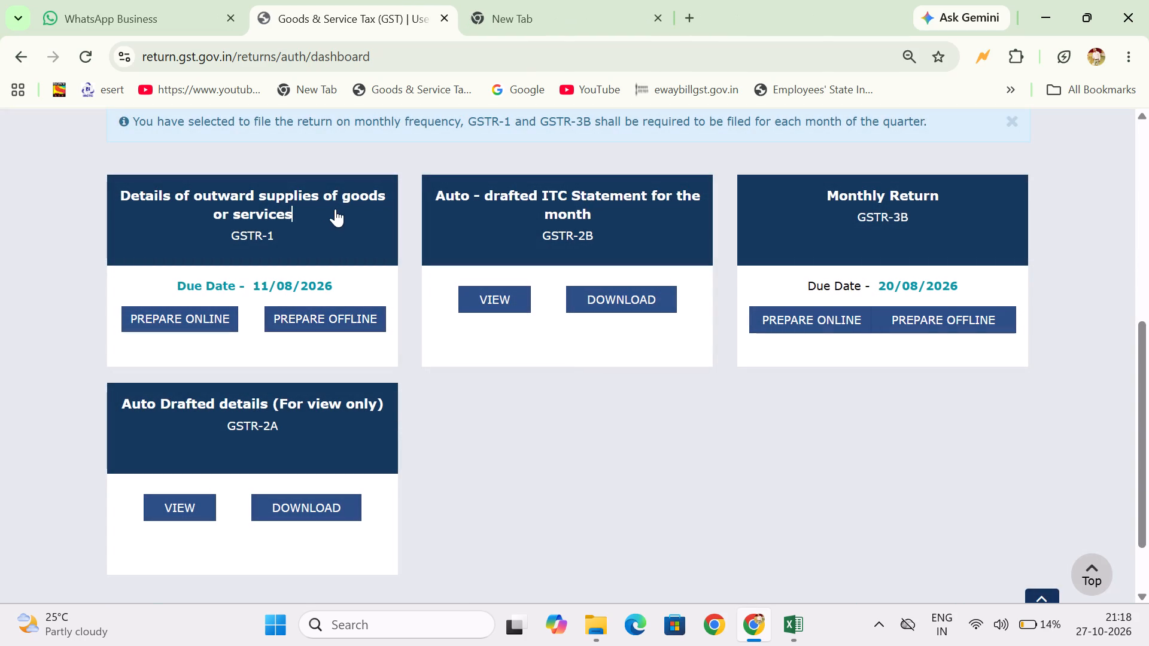
{"action": "scroll", "coordinate": [335, 209], "scroll_direction": "down", "scroll_amount": 3}
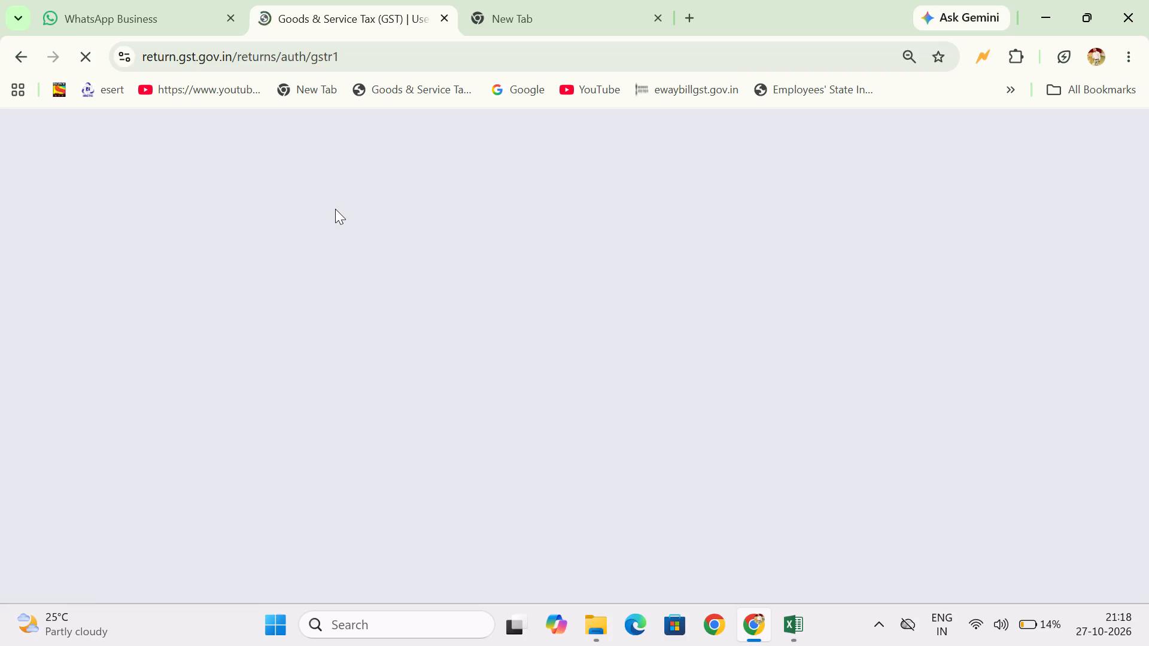
{"action": "scroll", "coordinate": [335, 209], "scroll_direction": "down", "scroll_amount": 3}
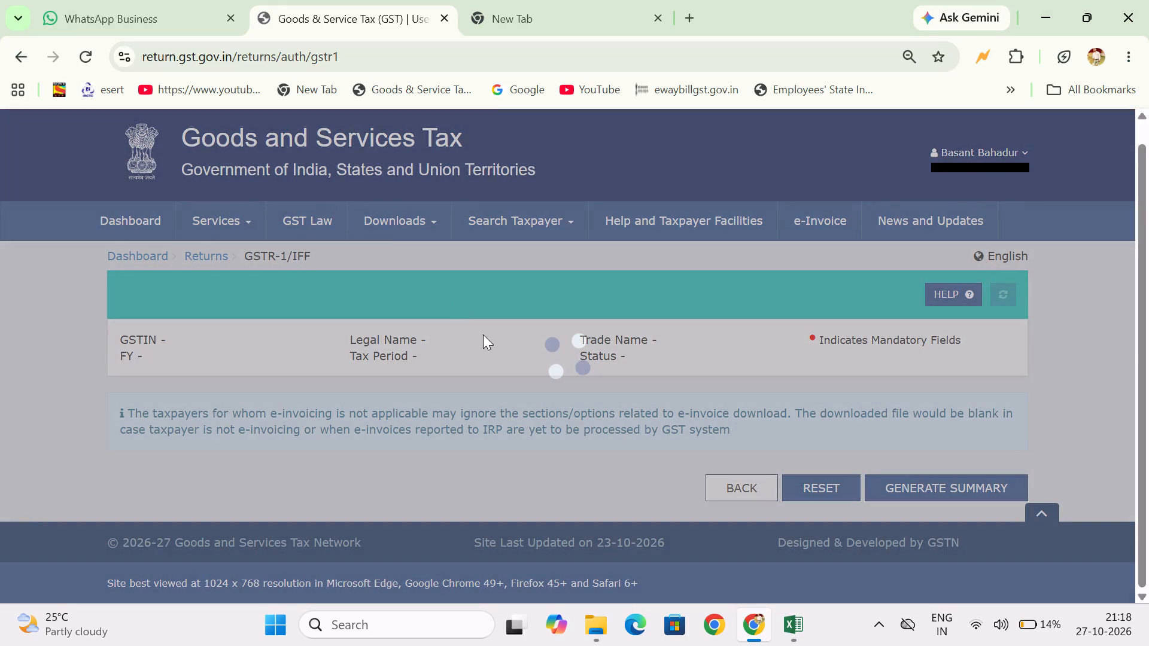
{"action": "scroll", "coordinate": [492, 347], "scroll_direction": "down", "scroll_amount": 4}
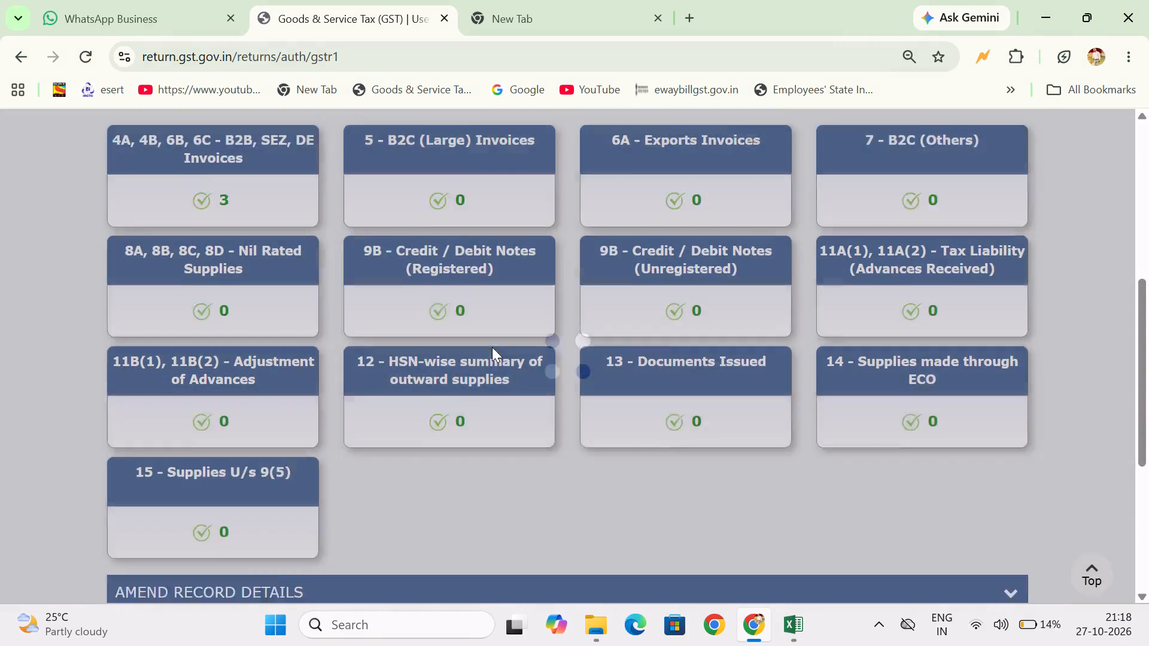
{"action": "scroll", "coordinate": [492, 347], "scroll_direction": "down", "scroll_amount": 1}
{"action": "scroll", "coordinate": [492, 347], "scroll_direction": "up", "scroll_amount": 2}
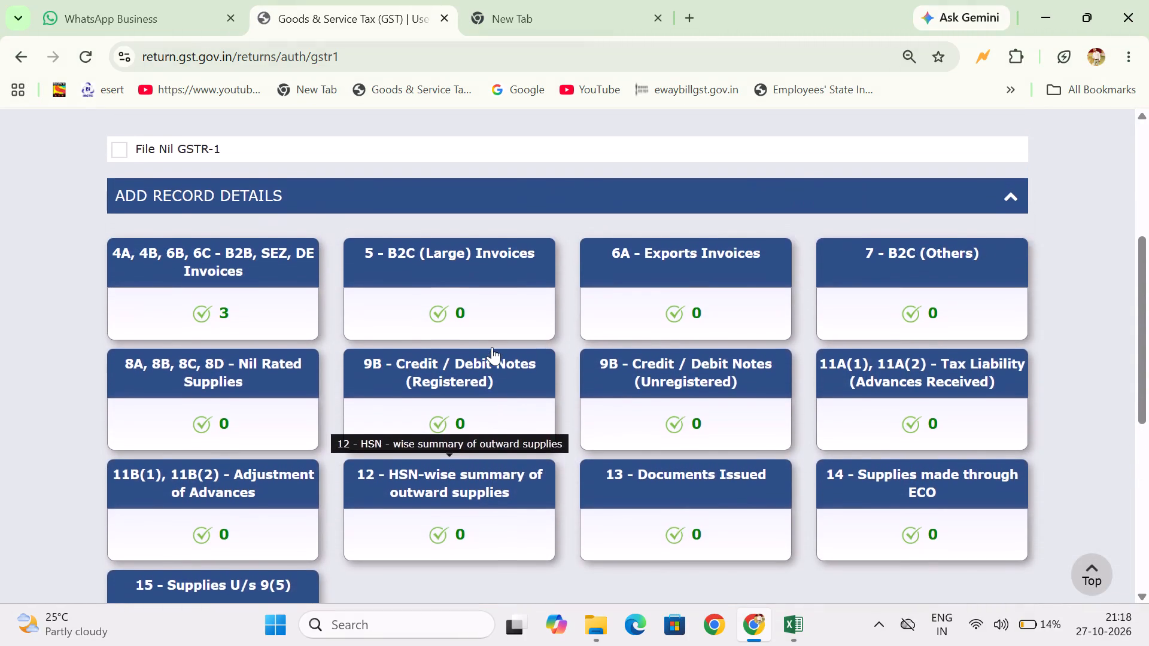
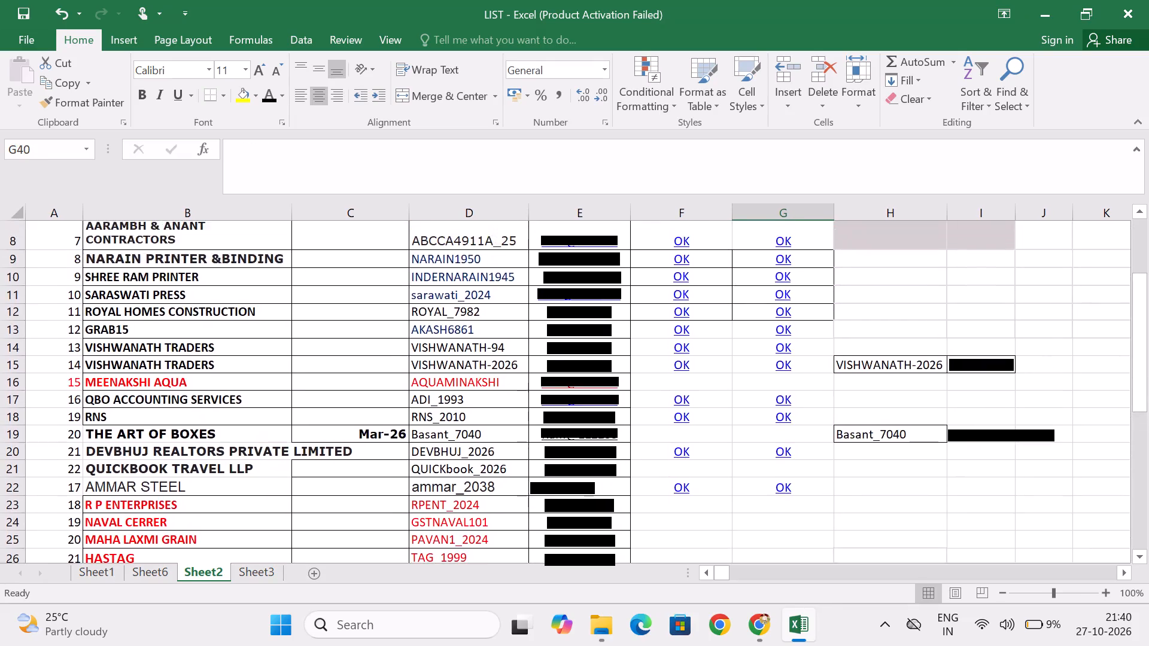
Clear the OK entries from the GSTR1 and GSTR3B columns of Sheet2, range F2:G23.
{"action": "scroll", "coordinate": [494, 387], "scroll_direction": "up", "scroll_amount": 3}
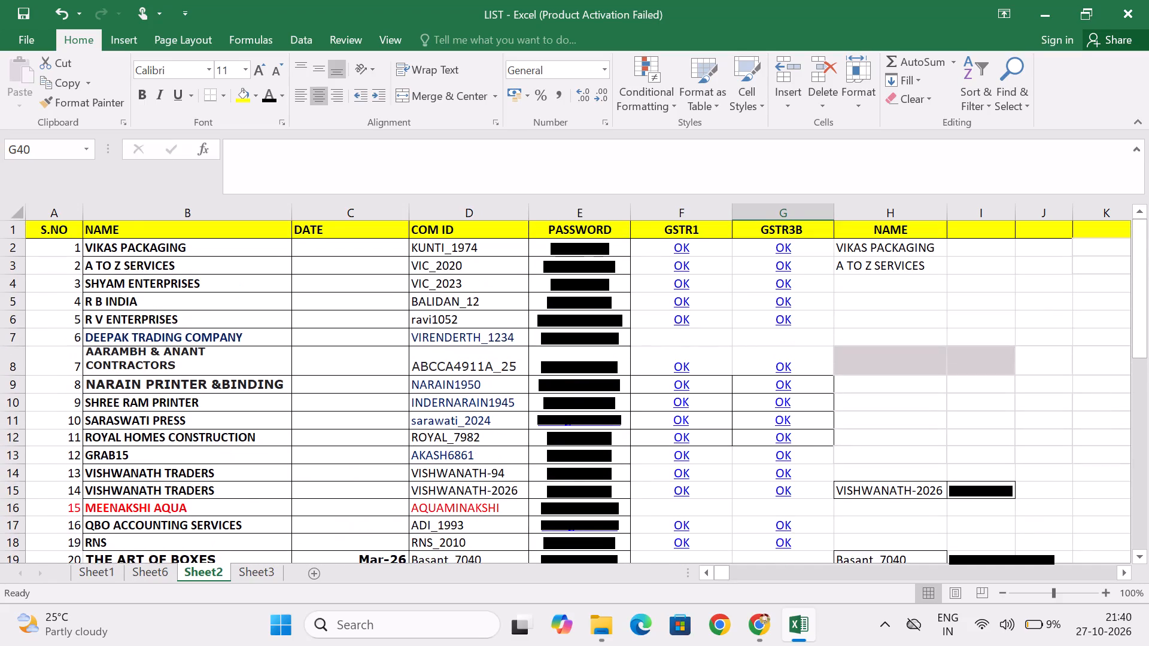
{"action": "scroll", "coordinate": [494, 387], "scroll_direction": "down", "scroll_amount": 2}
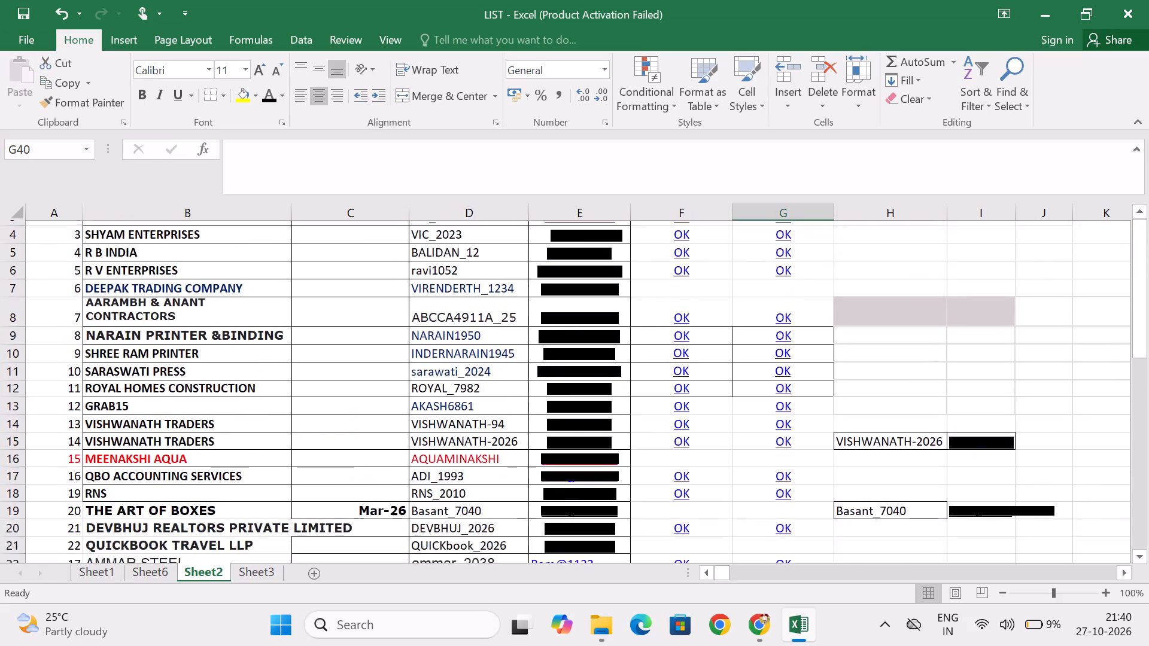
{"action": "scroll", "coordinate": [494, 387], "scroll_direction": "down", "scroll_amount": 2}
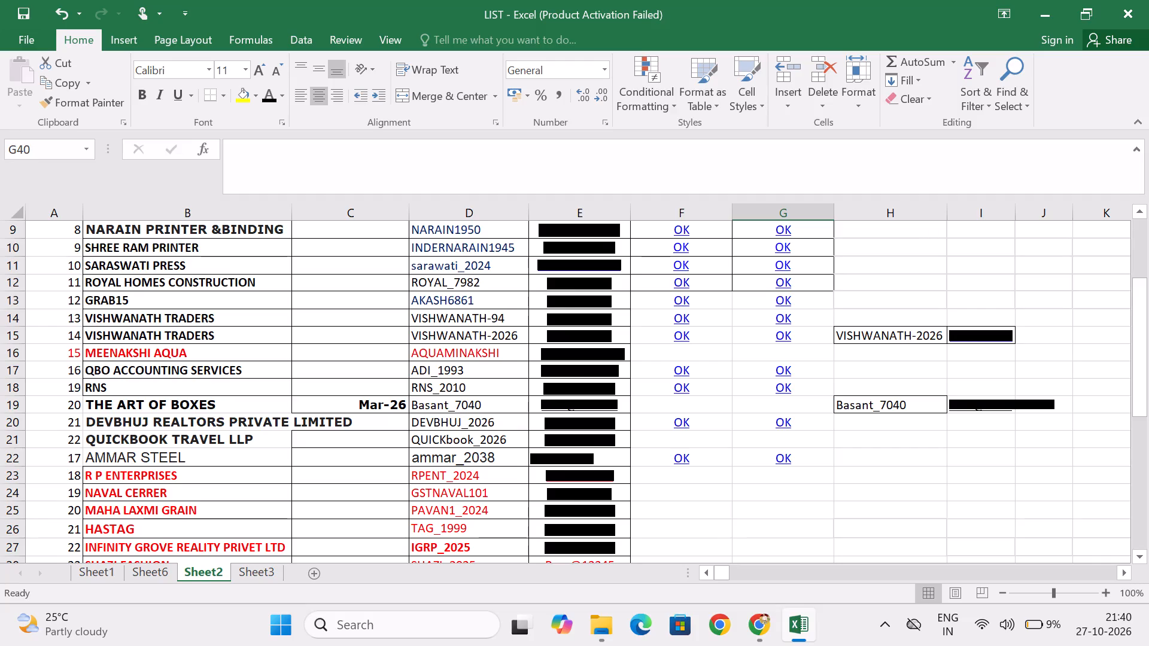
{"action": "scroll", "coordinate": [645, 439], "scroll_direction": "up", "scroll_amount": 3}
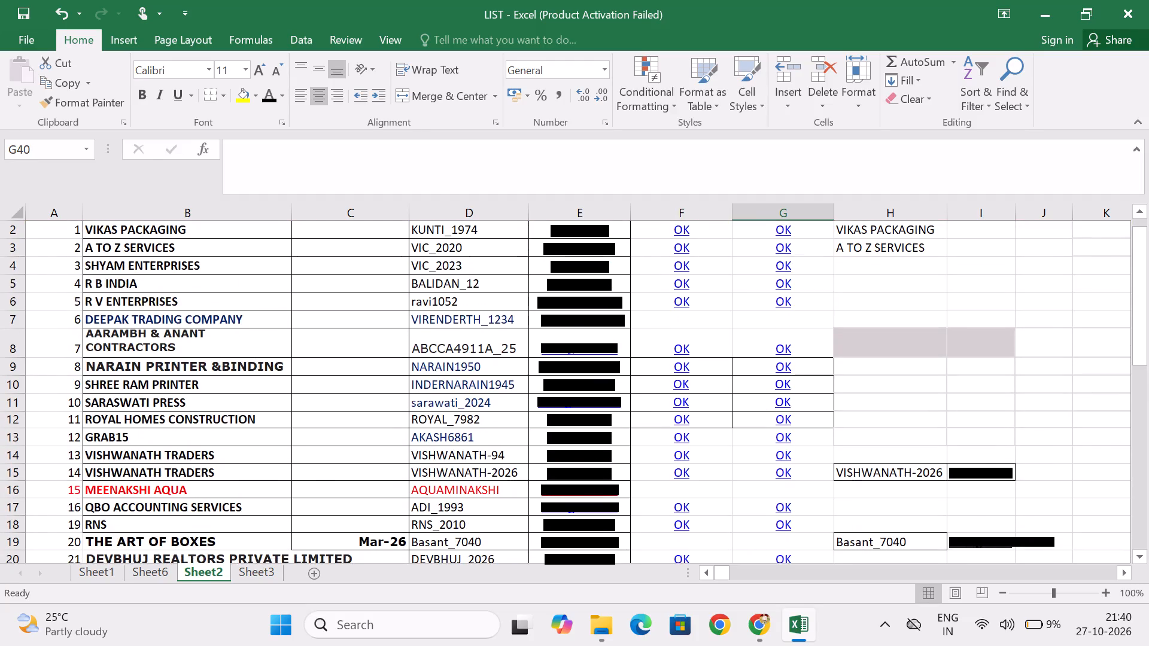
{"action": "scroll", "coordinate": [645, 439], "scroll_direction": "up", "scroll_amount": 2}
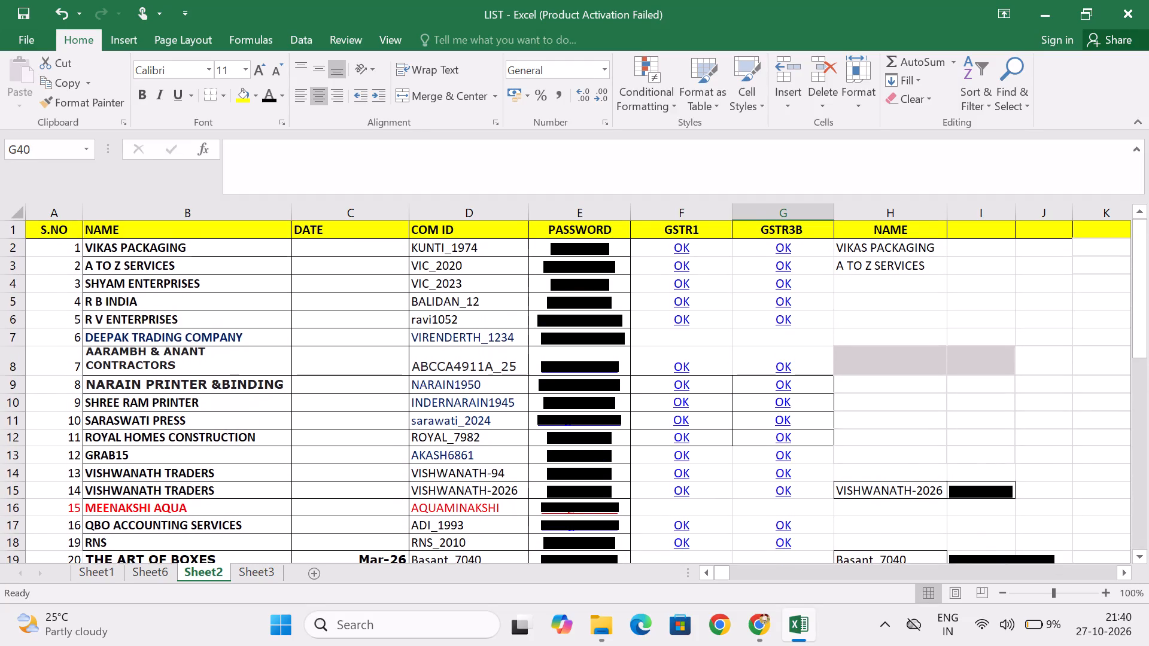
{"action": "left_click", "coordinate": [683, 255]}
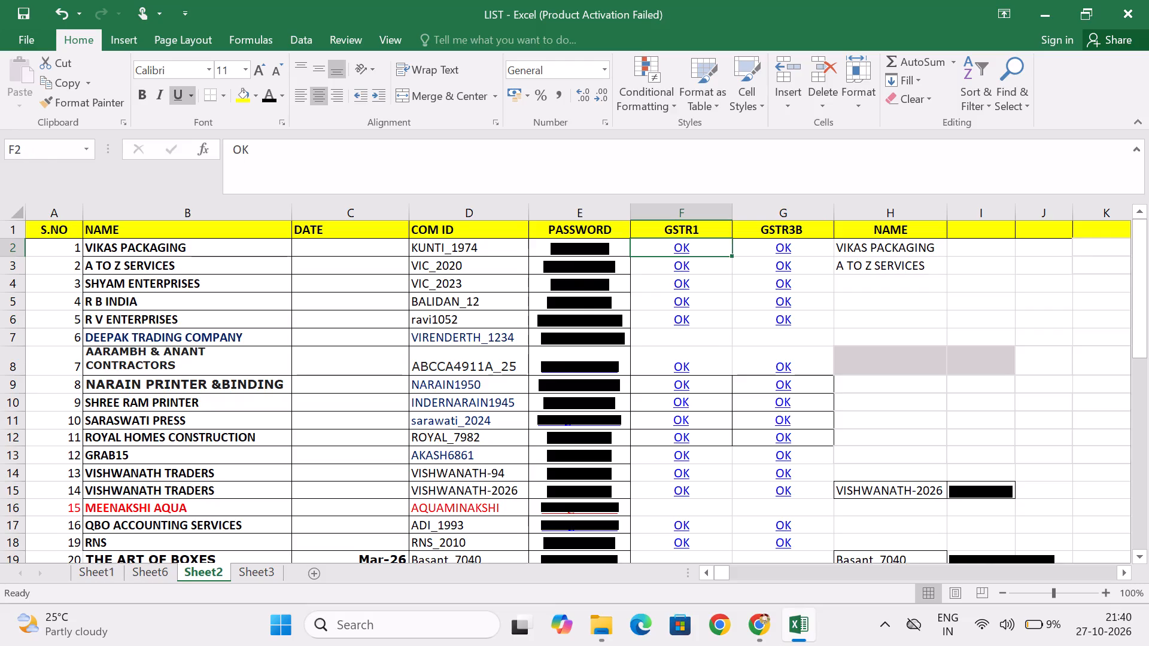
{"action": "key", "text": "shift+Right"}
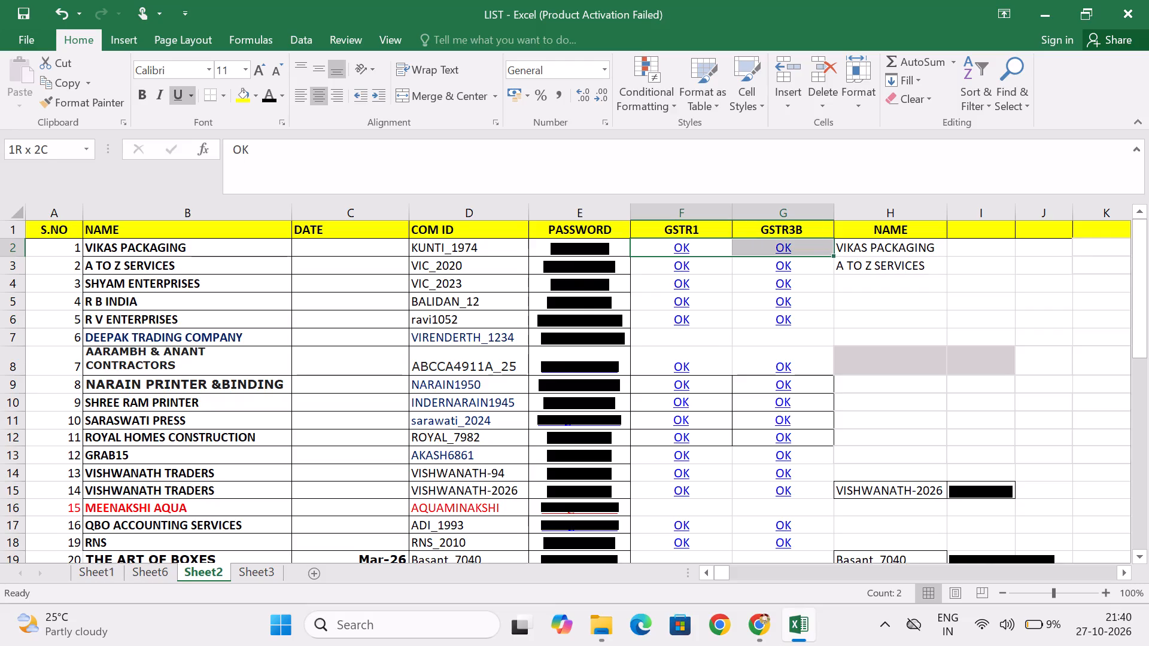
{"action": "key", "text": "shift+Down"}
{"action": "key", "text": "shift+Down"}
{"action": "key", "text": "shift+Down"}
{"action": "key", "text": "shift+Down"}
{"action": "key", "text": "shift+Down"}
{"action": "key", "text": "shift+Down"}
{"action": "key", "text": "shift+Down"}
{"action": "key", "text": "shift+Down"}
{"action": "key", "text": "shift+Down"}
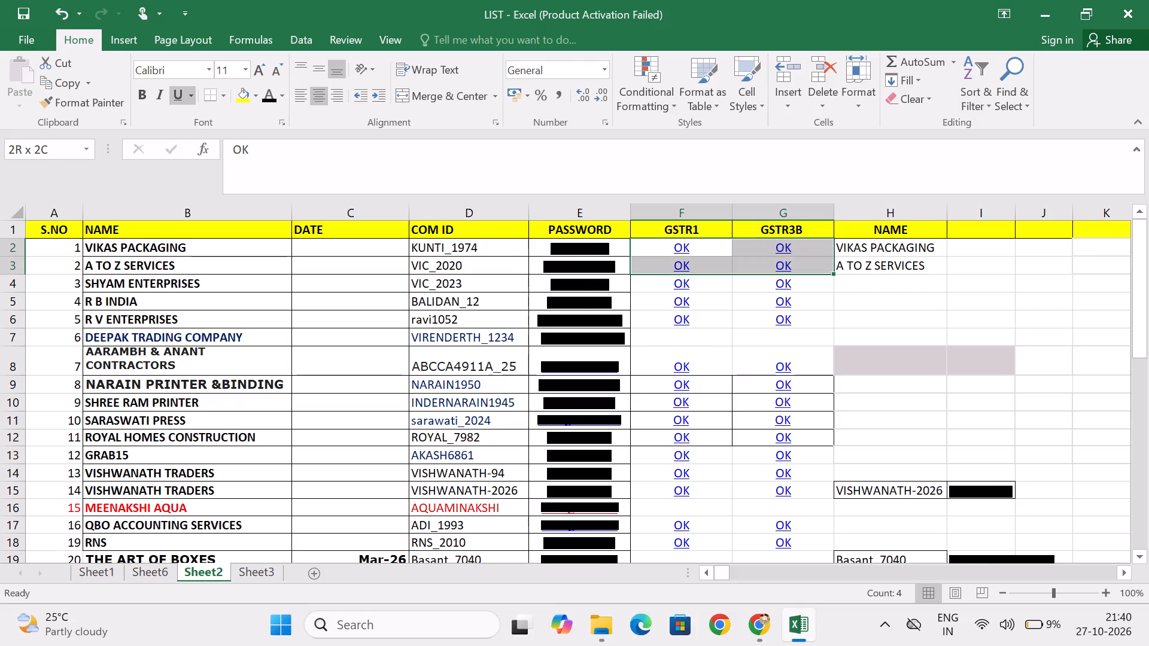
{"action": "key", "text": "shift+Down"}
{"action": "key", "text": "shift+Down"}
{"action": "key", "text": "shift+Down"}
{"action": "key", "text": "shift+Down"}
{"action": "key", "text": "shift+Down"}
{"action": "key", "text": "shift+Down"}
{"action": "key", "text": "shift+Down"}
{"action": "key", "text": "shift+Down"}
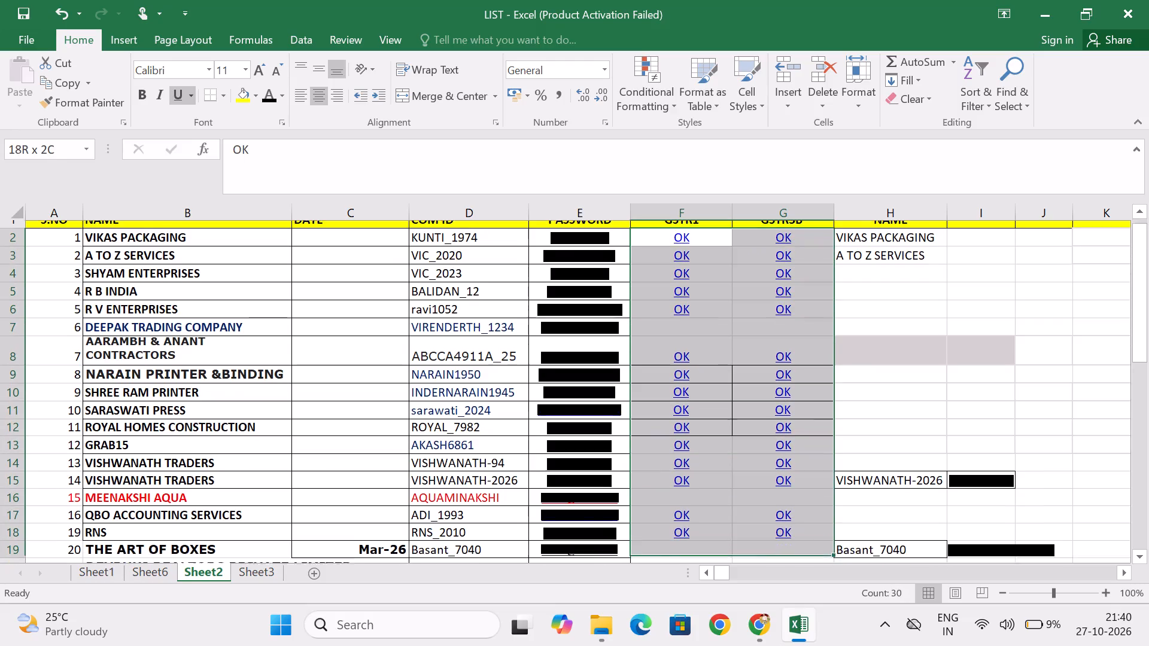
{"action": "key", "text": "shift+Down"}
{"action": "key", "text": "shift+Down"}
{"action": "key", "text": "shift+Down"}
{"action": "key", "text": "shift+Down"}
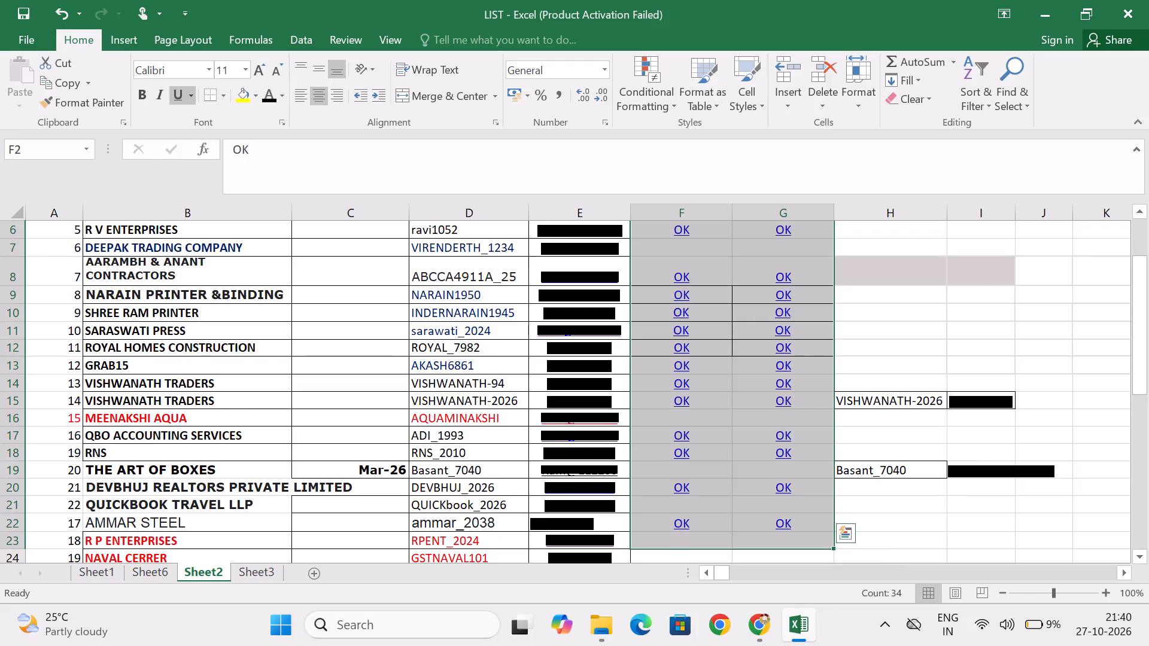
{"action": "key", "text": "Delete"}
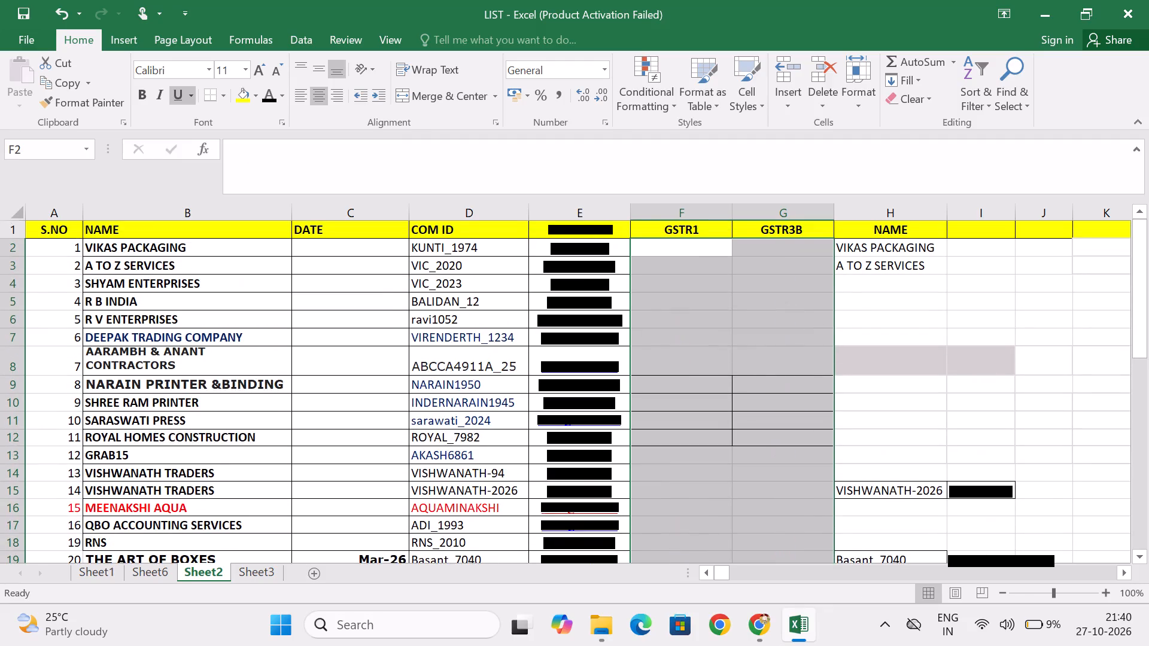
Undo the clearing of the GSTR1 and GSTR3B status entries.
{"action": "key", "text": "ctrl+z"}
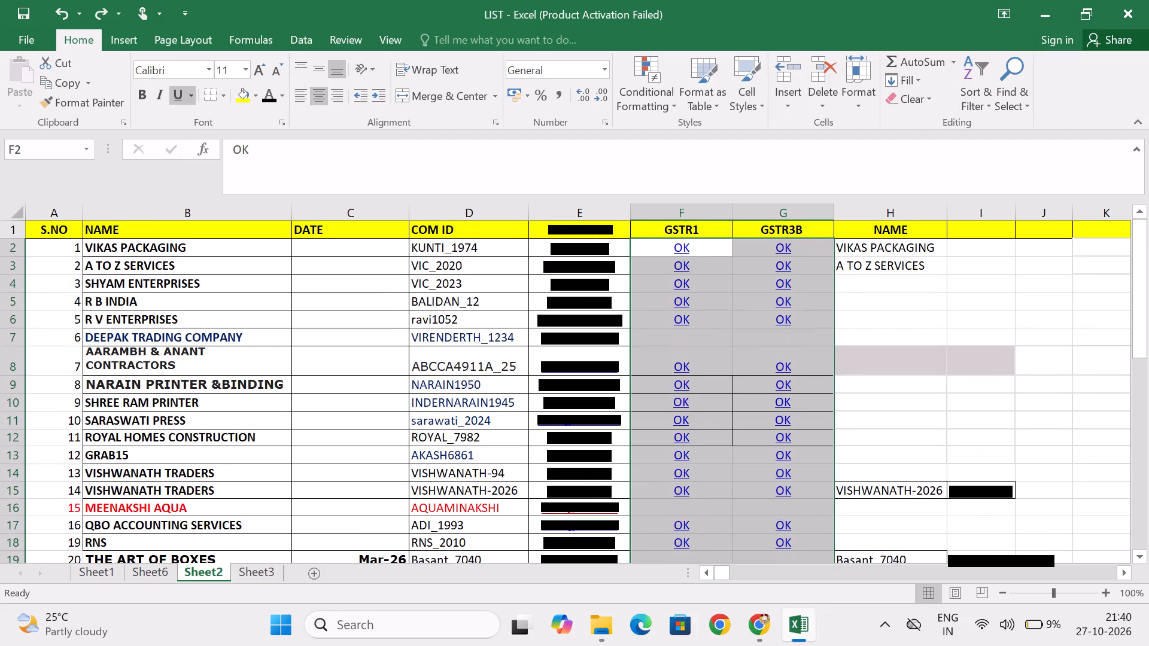
Select the GSTR1 and GSTR3B status cells F2:G6, from VIKAS PACKAGING through R V ENTERPRISES.
{"action": "key", "text": "Down"}
{"action": "key", "text": "Up"}
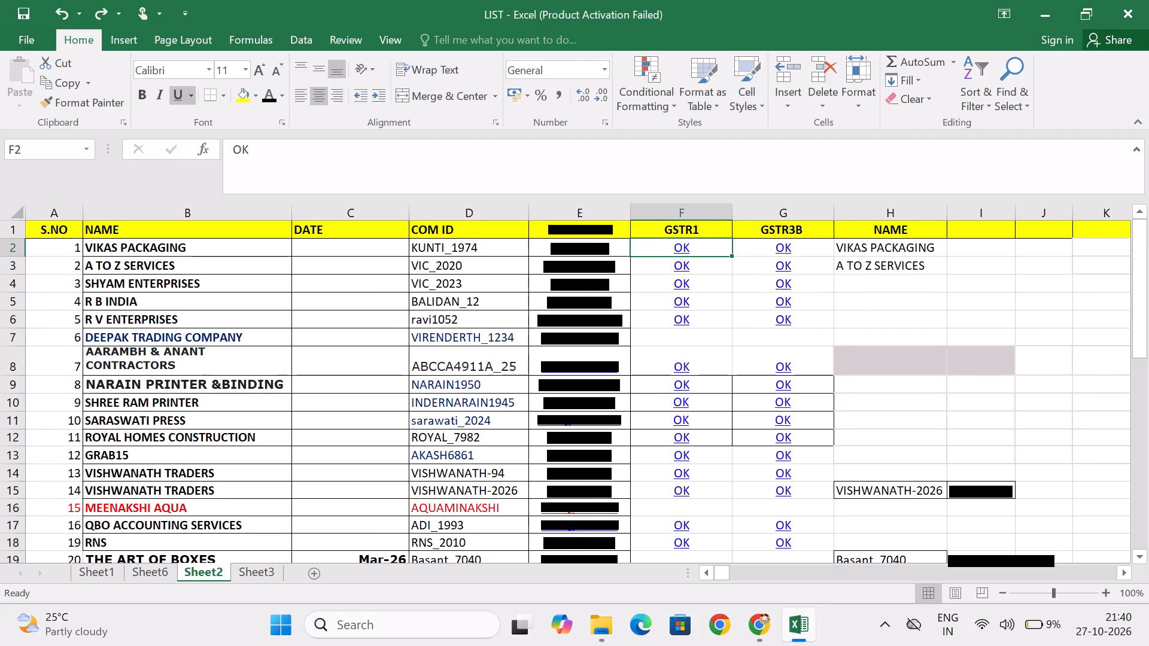
{"action": "key", "text": "shift+Right"}
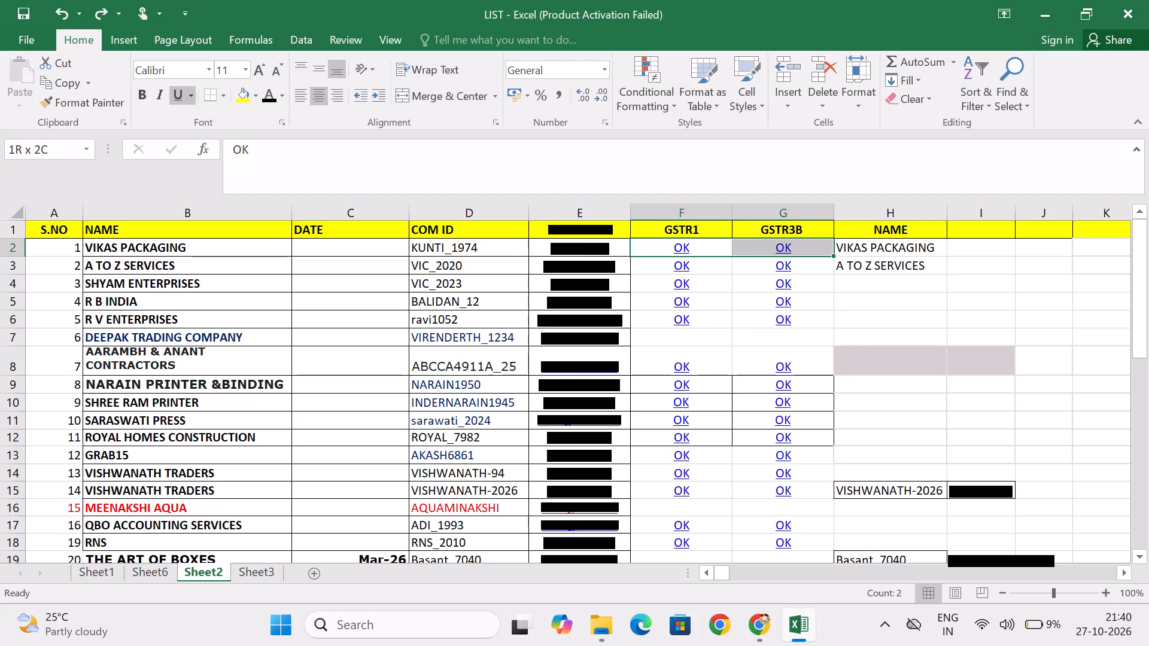
{"action": "key", "text": "shift+Down"}
{"action": "key", "text": "shift+Down"}
{"action": "key", "text": "shift+Down"}
{"action": "key", "text": "shift+Down"}
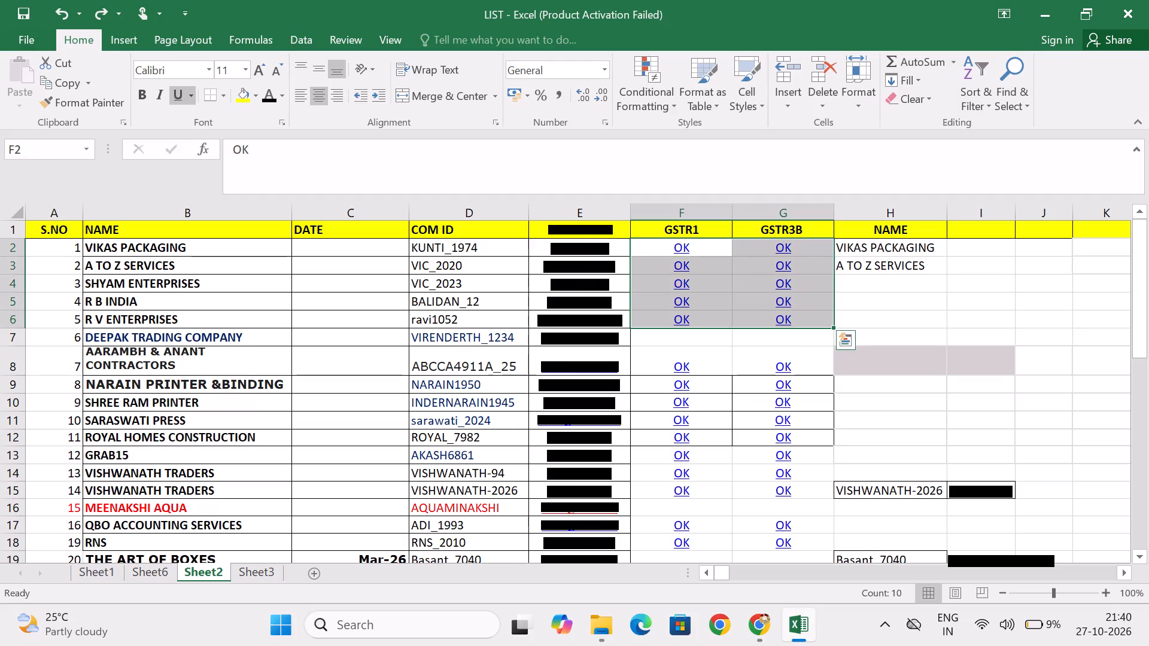
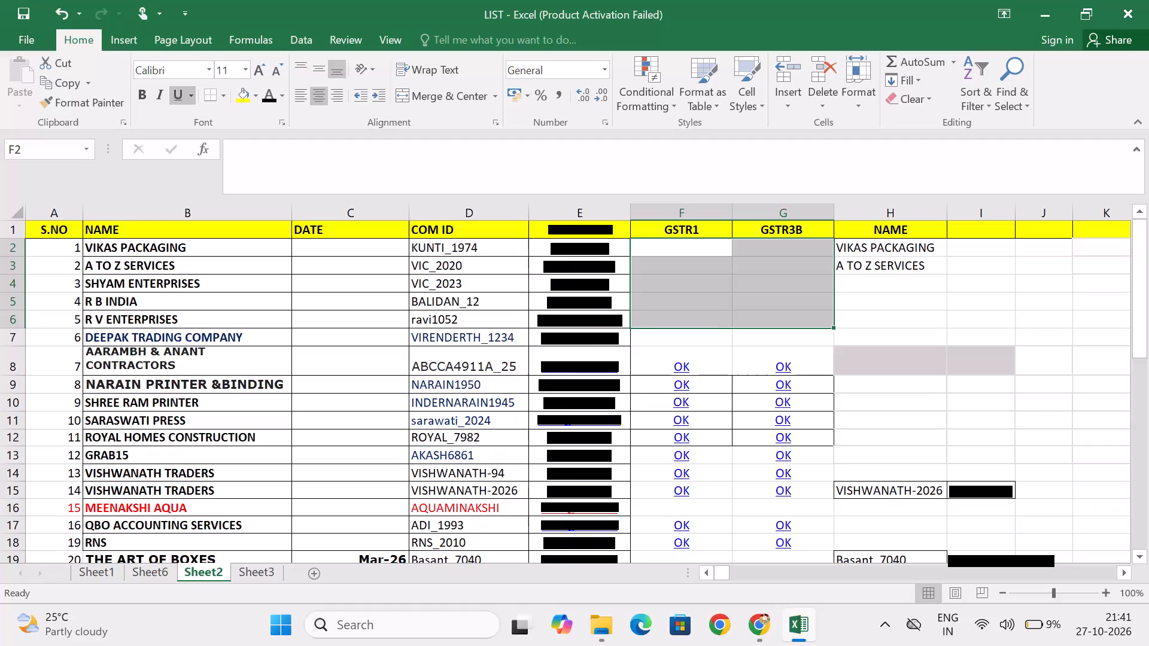
Clear the GSTR1 and GSTR3B OK entries in F8:G15, from AARAMBH & ANANT CONTRACTORS through the second VISHWANATH TRADERS row.
{"action": "key", "text": "Down"}
{"action": "key", "text": "Down"}
{"action": "key", "text": "Down"}
{"action": "key", "text": "Down"}
{"action": "key", "text": "Down"}
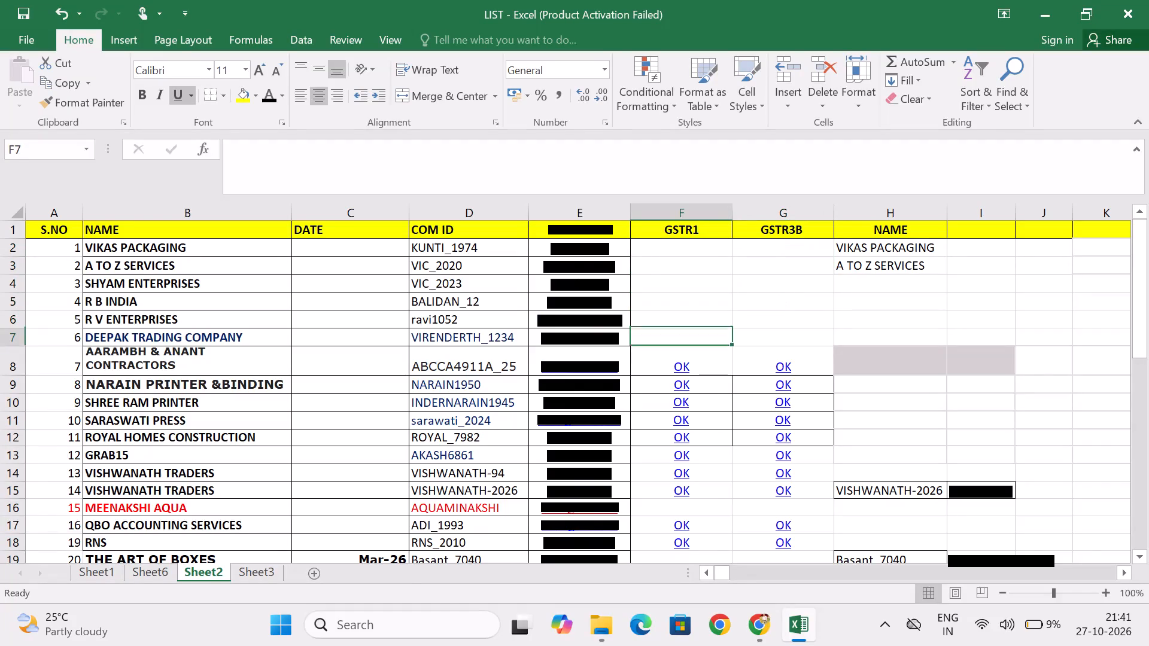
{"action": "key", "text": "Down"}
{"action": "key", "text": "Down"}
{"action": "key", "text": "Up"}
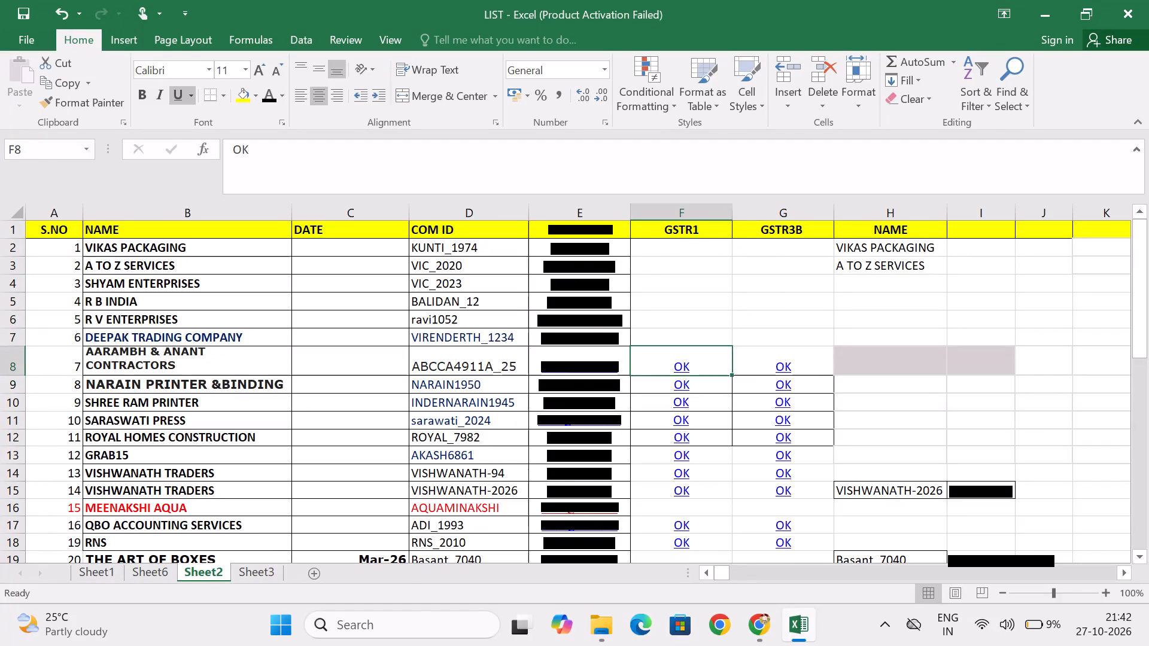
{"action": "key", "text": "shift+Right"}
{"action": "key", "text": "shift+Down"}
{"action": "key", "text": "shift+Down"}
{"action": "key", "text": "shift+Down"}
{"action": "key", "text": "shift+Down"}
{"action": "key", "text": "shift+Down"}
{"action": "key", "text": "shift+Down"}
{"action": "key", "text": "shift+Down"}
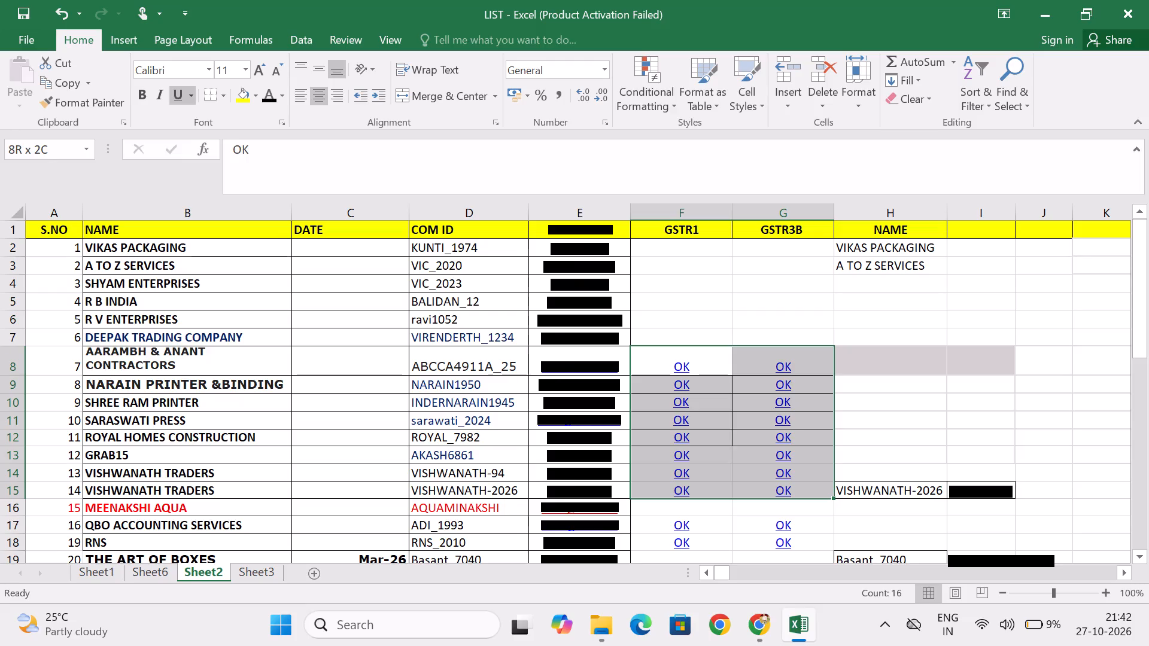
{"action": "key", "text": "Delete"}
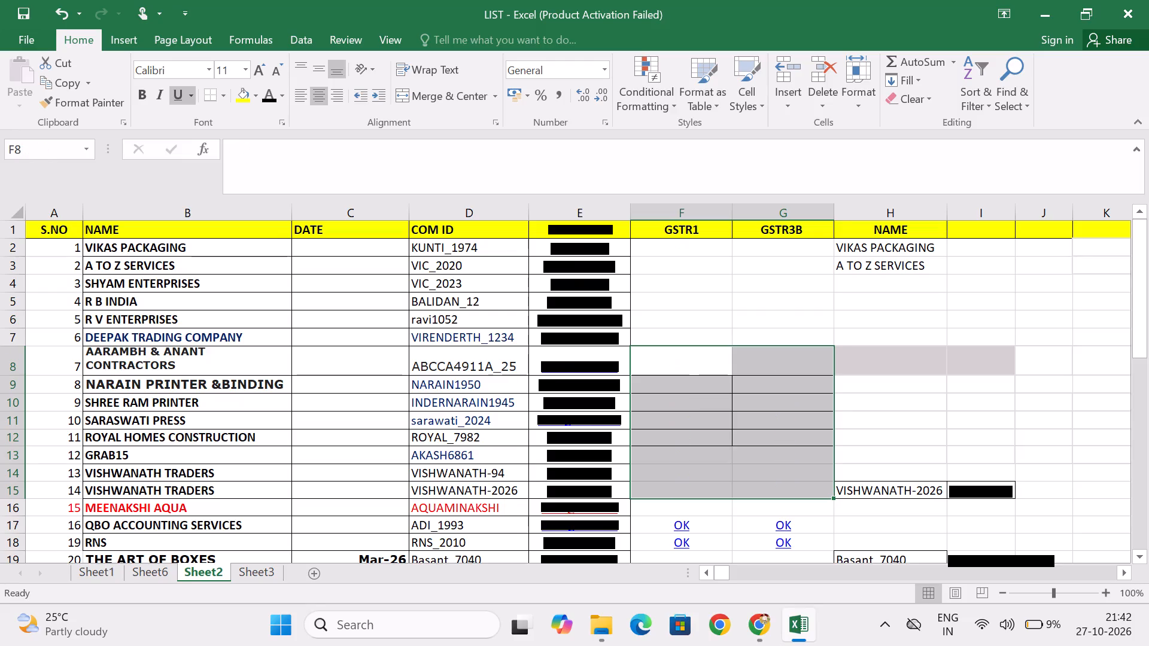
Clear the GSTR1 and GSTR3B OK entries in F17:G18 for QBO ACCOUNTING SERVICES and RNS.
{"action": "key", "text": "Down"}
{"action": "key", "text": "Down"}
{"action": "key", "text": "Down"}
{"action": "key", "text": "Down"}
{"action": "key", "text": "Down"}
{"action": "key", "text": "Down"}
{"action": "key", "text": "Down"}
{"action": "key", "text": "Down"}
{"action": "key", "text": "Down"}
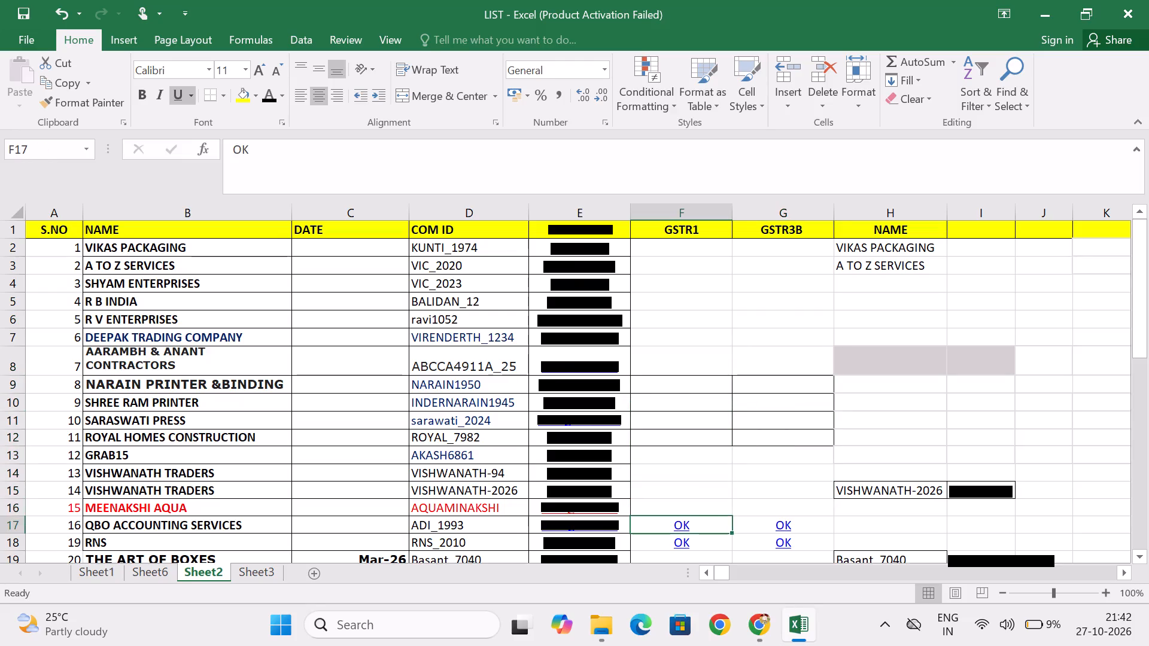
{"action": "key", "text": "shift+Right"}
{"action": "key", "text": "shift+Down"}
{"action": "key", "text": "shift+Down"}
{"action": "key", "text": "shift+Down"}
{"action": "key", "text": "shift+Up"}
{"action": "key", "text": "shift+Up"}
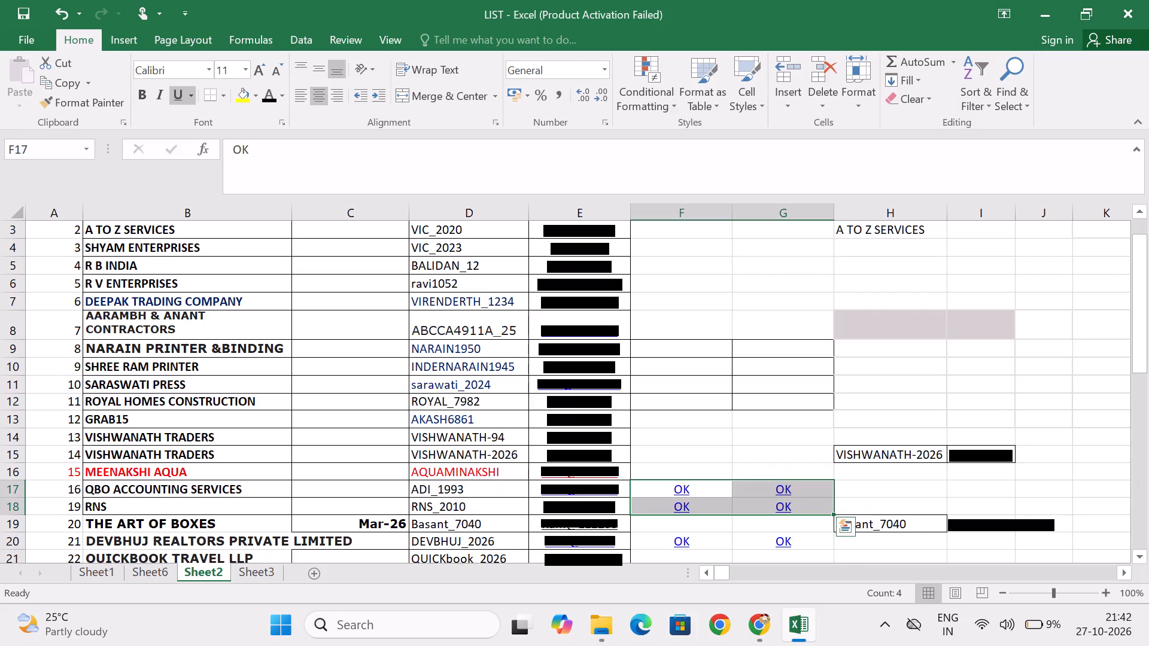
{"action": "key", "text": "Delete"}
Clear the GSTR1 and GSTR3B entries in F20:G22, from DEVBHUJ REALTORS PRIVATE LIMITED through AMMAR STEEL.
{"action": "key", "text": "Down"}
{"action": "key", "text": "Down"}
{"action": "key", "text": "Down"}
{"action": "key", "text": "Down"}
{"action": "key", "text": "Down"}
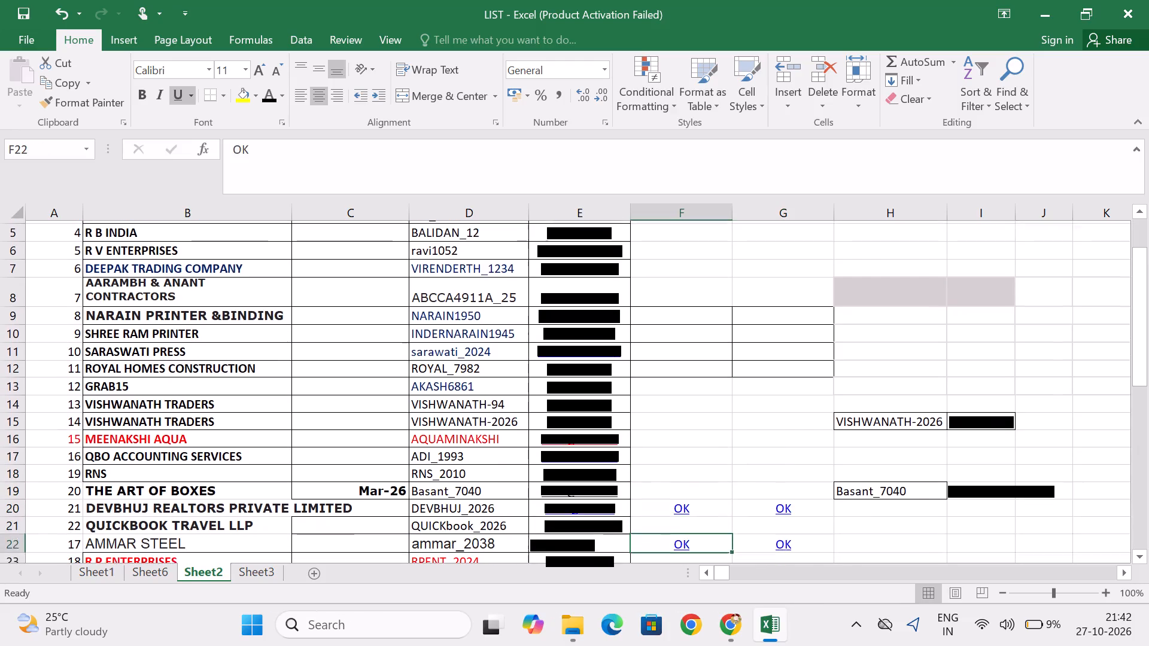
{"action": "key", "text": "Down"}
{"action": "key", "text": "Up"}
{"action": "key", "text": "Up"}
{"action": "key", "text": "Up"}
{"action": "key", "text": "shift+Right"}
{"action": "key", "text": "shift+Down"}
{"action": "key", "text": "shift+Down"}
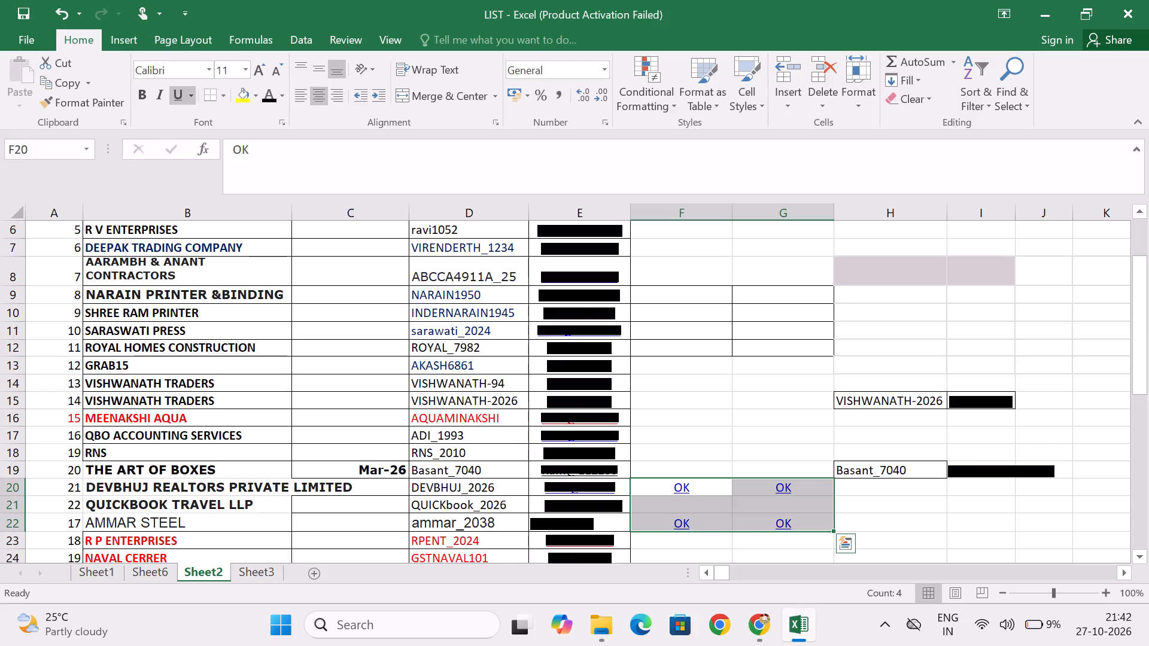
{"action": "key", "text": "Delete"}
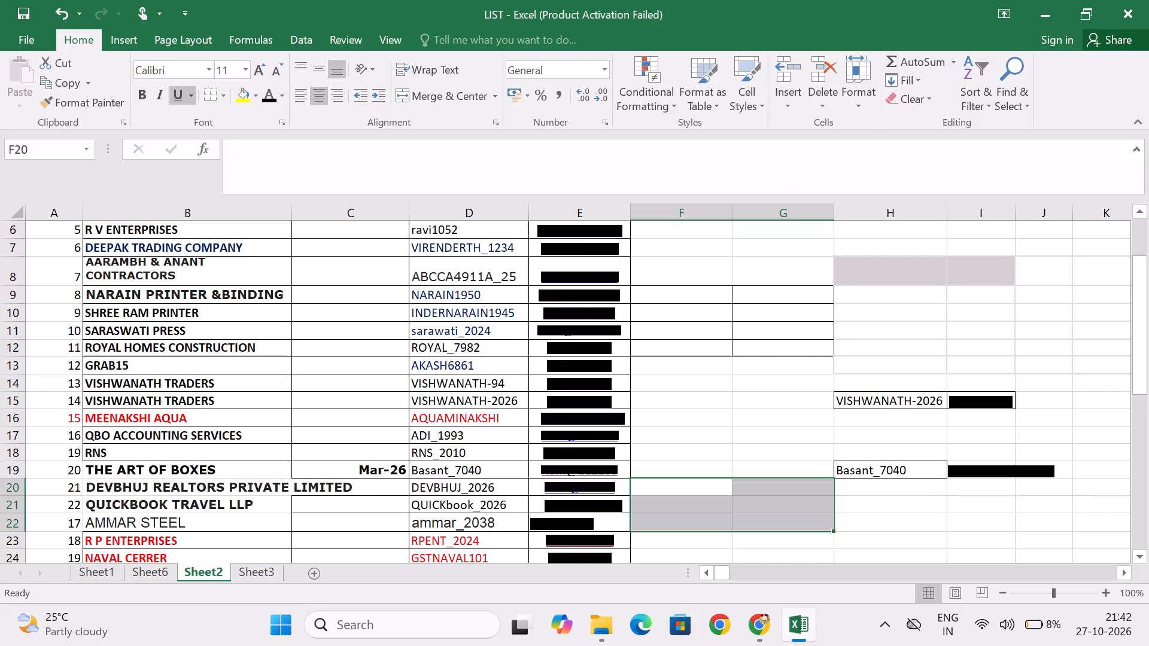
{"action": "key", "text": "Down"}
{"action": "key", "text": "Down"}
{"action": "key", "text": "Down"}
{"action": "key", "text": "Down"}
{"action": "key", "text": "Down"}
{"action": "key", "text": "Down"}
{"action": "key", "text": "Down"}
{"action": "key", "text": "Down"}
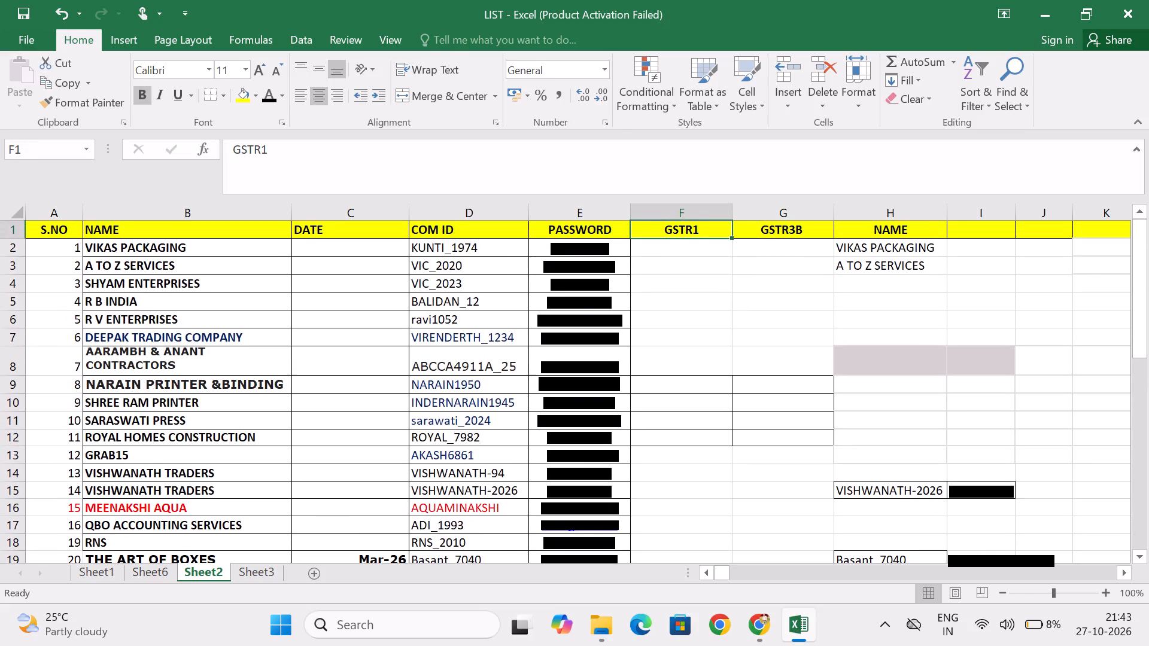
{"action": "key", "text": "Down"}
{"action": "key", "text": "Down"}
{"action": "key", "text": "Up"}
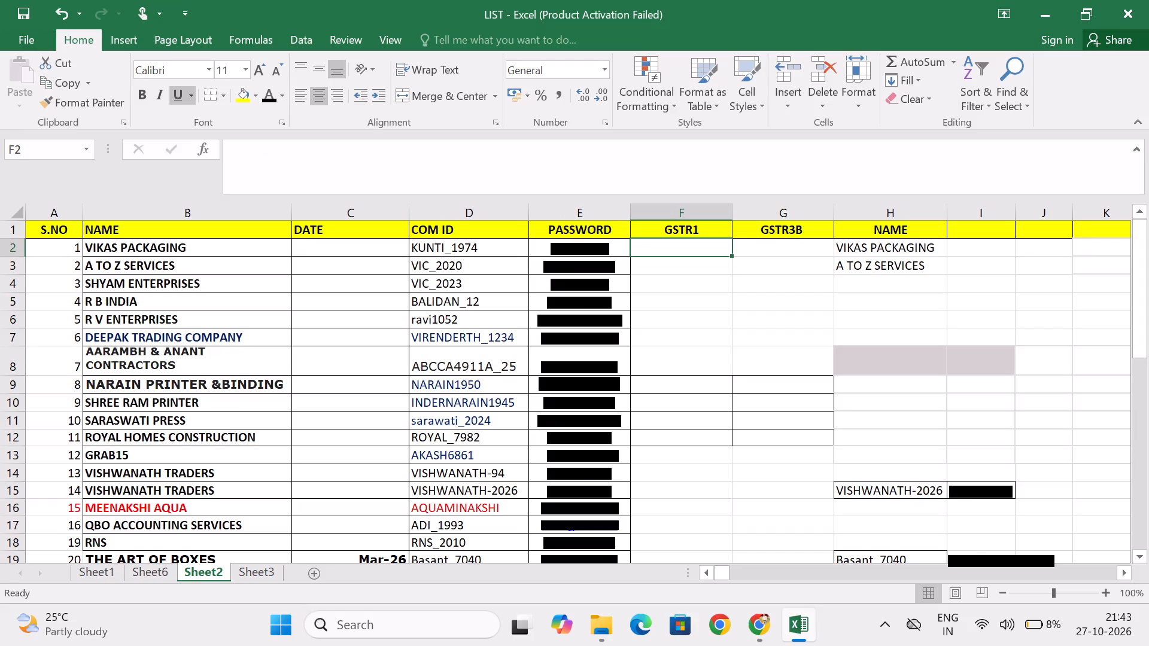
Look through the client rows along the COM ID column and check THE ART OF BOXES row across to its GSTR3B cell.
{"action": "key", "text": "Left"}
{"action": "key", "text": "Left"}
{"action": "key", "text": "Left"}
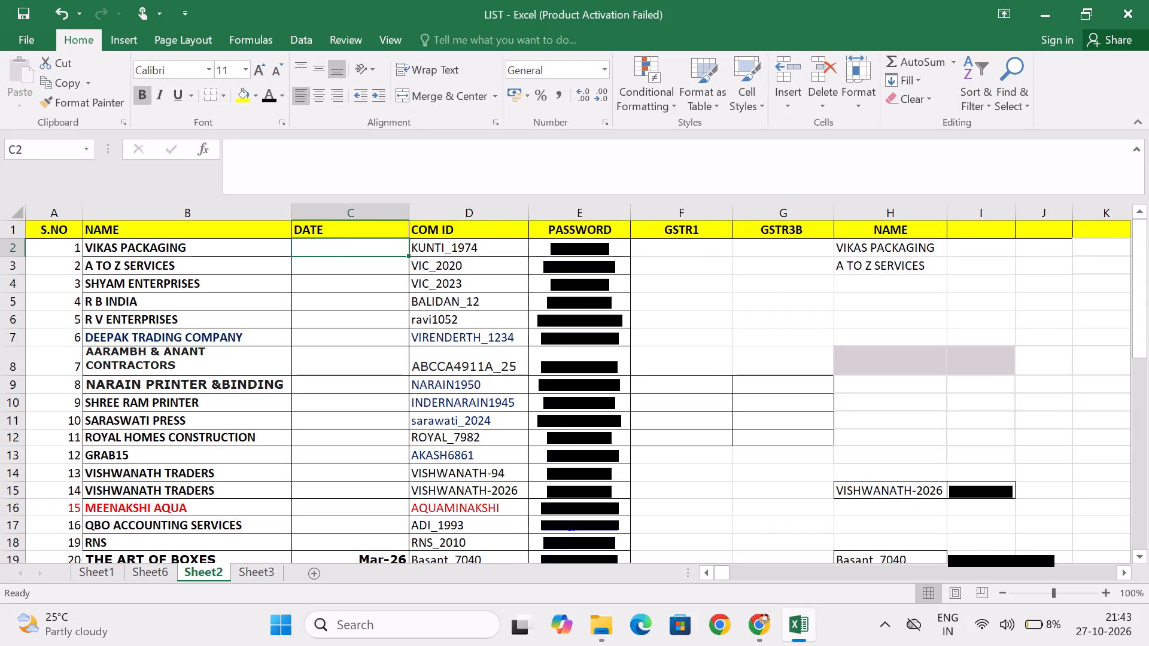
{"action": "key", "text": "Right"}
{"action": "key", "text": "Down"}
{"action": "key", "text": "Down"}
{"action": "key", "text": "Down"}
{"action": "key", "text": "Down"}
{"action": "key", "text": "Down"}
{"action": "key", "text": "Down"}
{"action": "key", "text": "Down"}
{"action": "key", "text": "Down"}
{"action": "key", "text": "Down"}
{"action": "key", "text": "Down"}
{"action": "key", "text": "Down"}
{"action": "key", "text": "Down"}
{"action": "key", "text": "Down"}
{"action": "key", "text": "Down"}
{"action": "key", "text": "Down"}
{"action": "key", "text": "Down"}
{"action": "key", "text": "Down"}
{"action": "key", "text": "Down"}
{"action": "key", "text": "Down"}
{"action": "key", "text": "Down"}
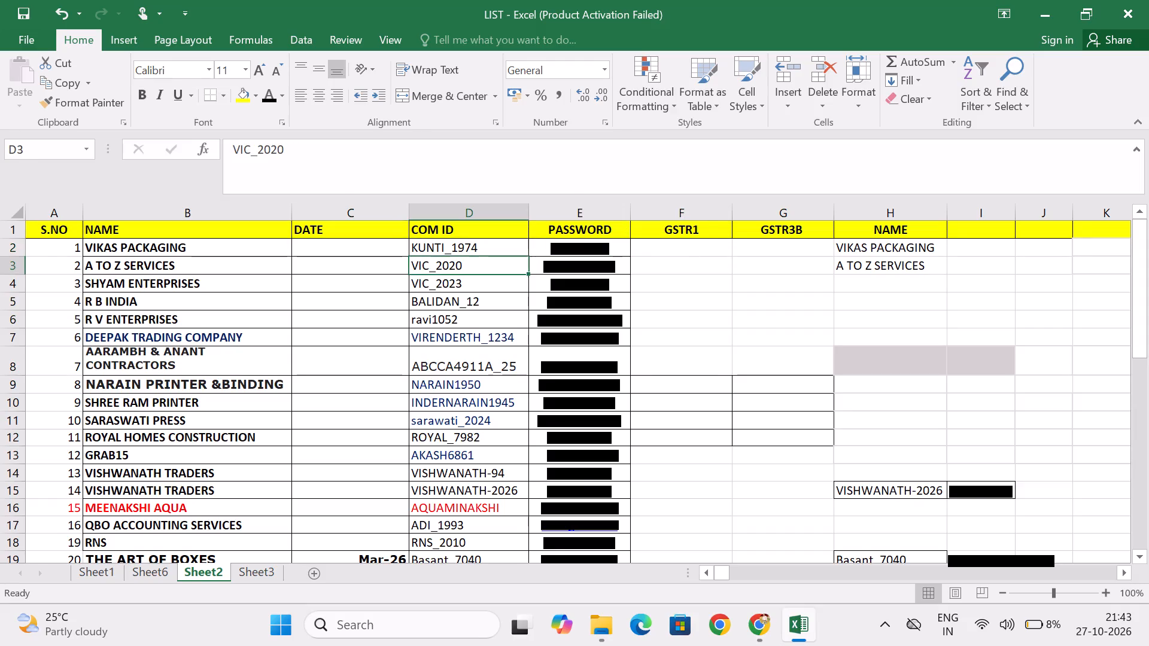
{"action": "key", "text": "Up"}
{"action": "key", "text": "Up"}
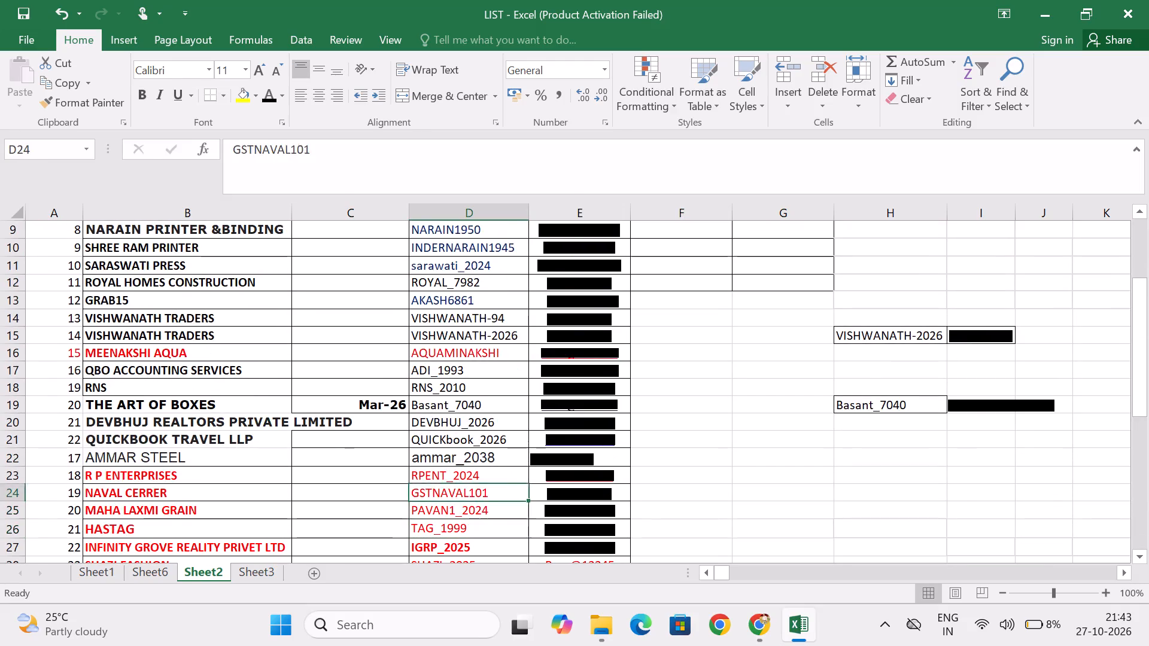
{"action": "key", "text": "Up"}
{"action": "key", "text": "Up"}
{"action": "key", "text": "Up"}
{"action": "key", "text": "Up"}
{"action": "key", "text": "Up"}
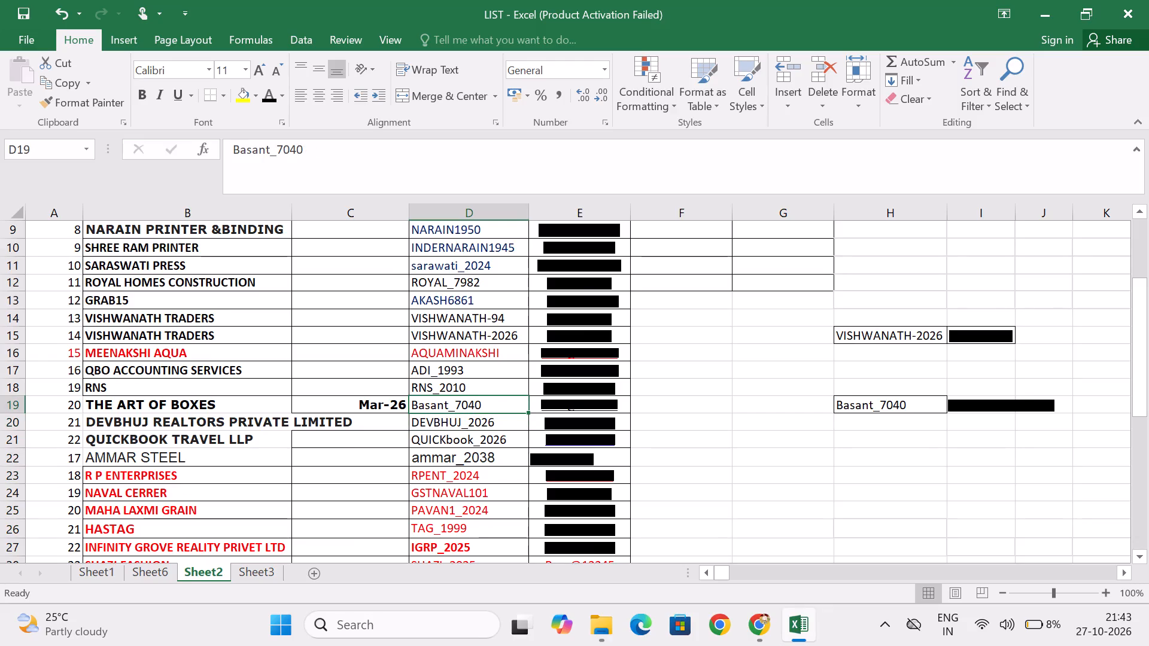
{"action": "key", "text": "Right"}
{"action": "key", "text": "Right"}
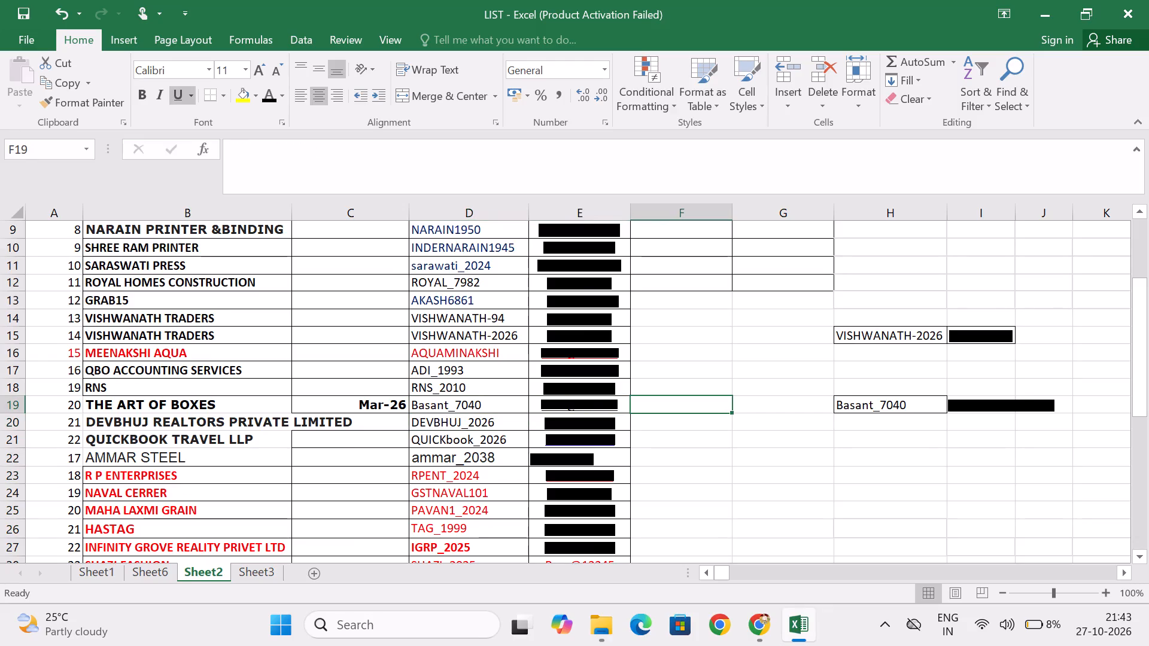
{"action": "key", "text": "Right"}
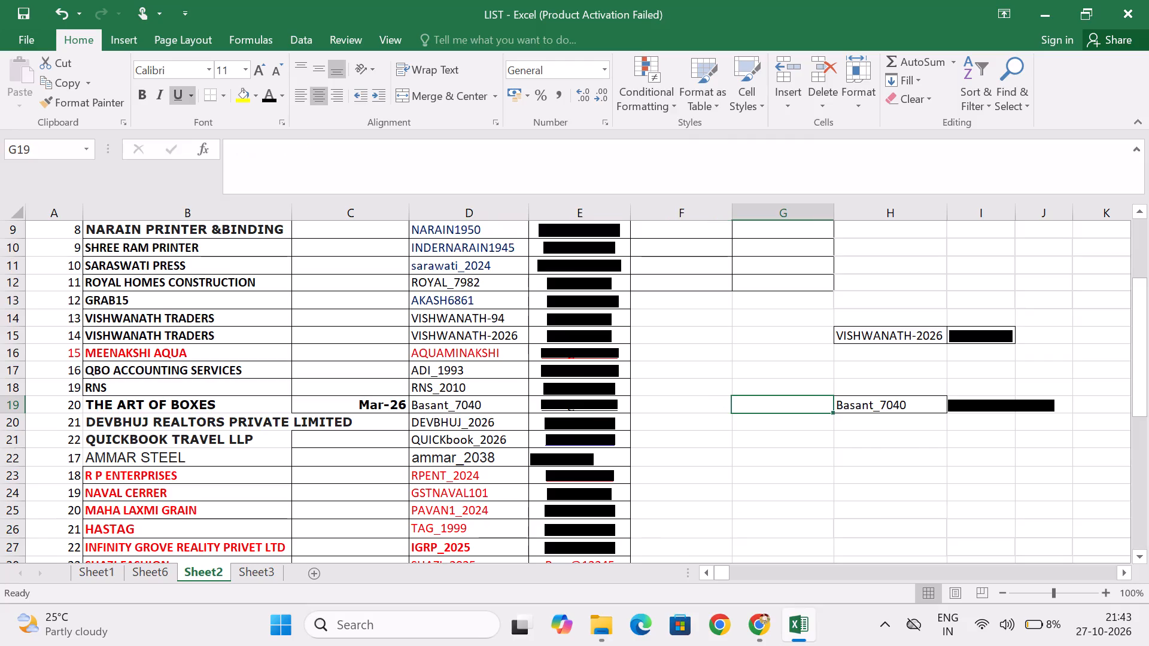
Save the LIST workbook.
{"action": "key", "text": "ctrl+s"}
{"action": "key", "text": "ctrl+s"}
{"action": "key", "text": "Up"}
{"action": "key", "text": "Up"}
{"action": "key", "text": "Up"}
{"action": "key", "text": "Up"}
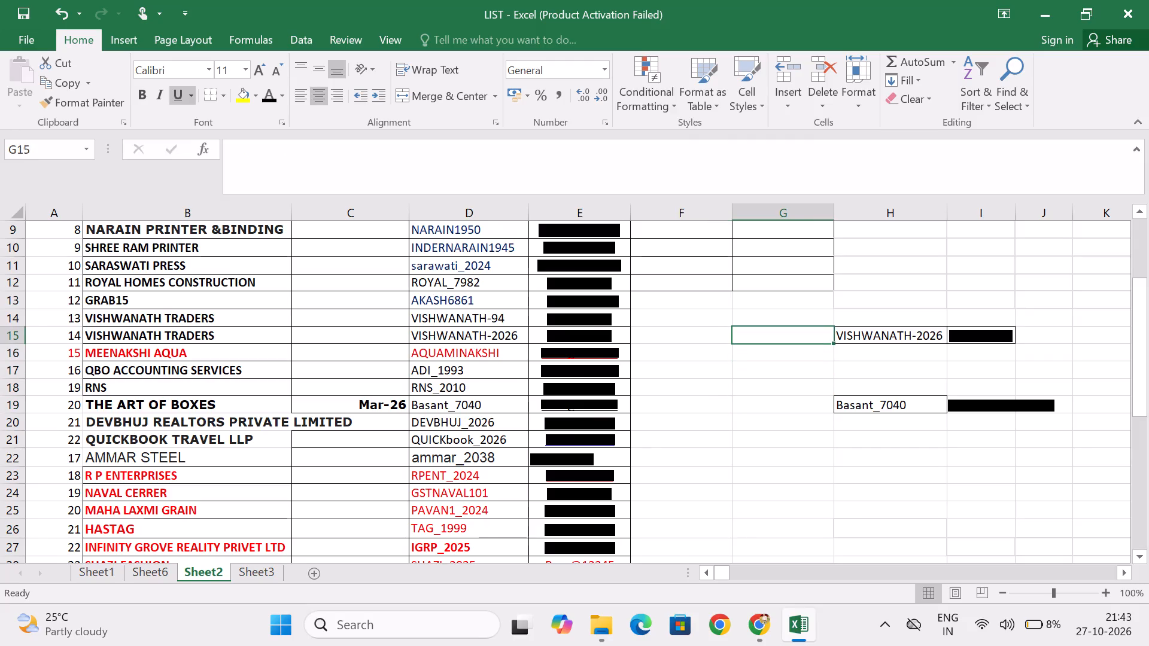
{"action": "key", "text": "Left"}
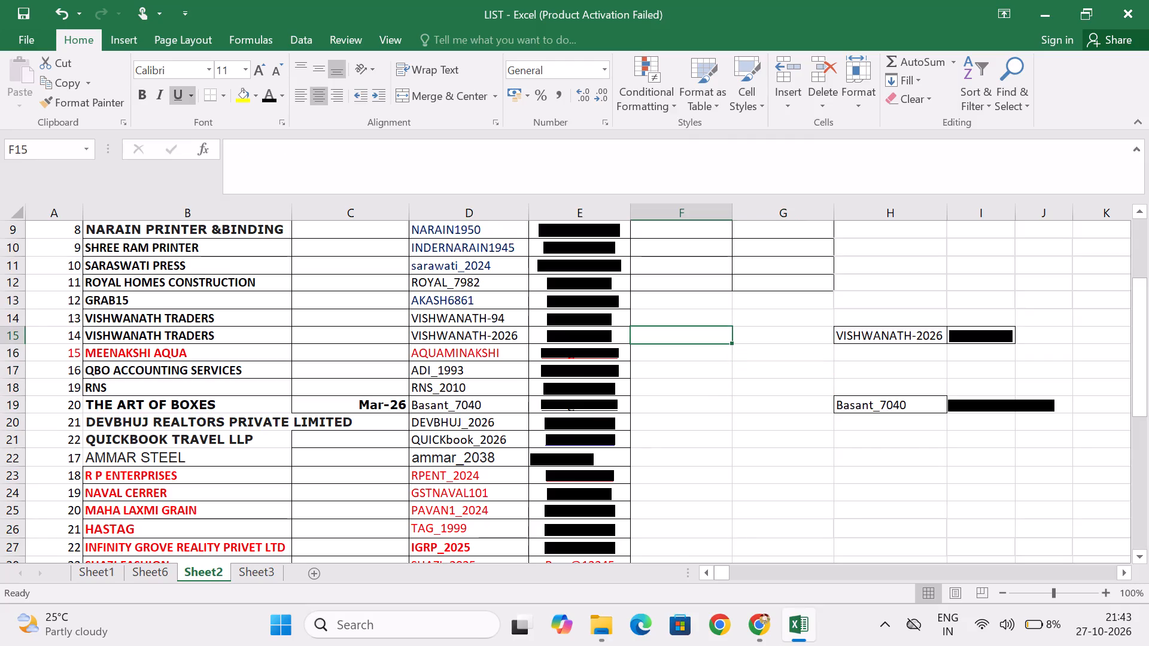
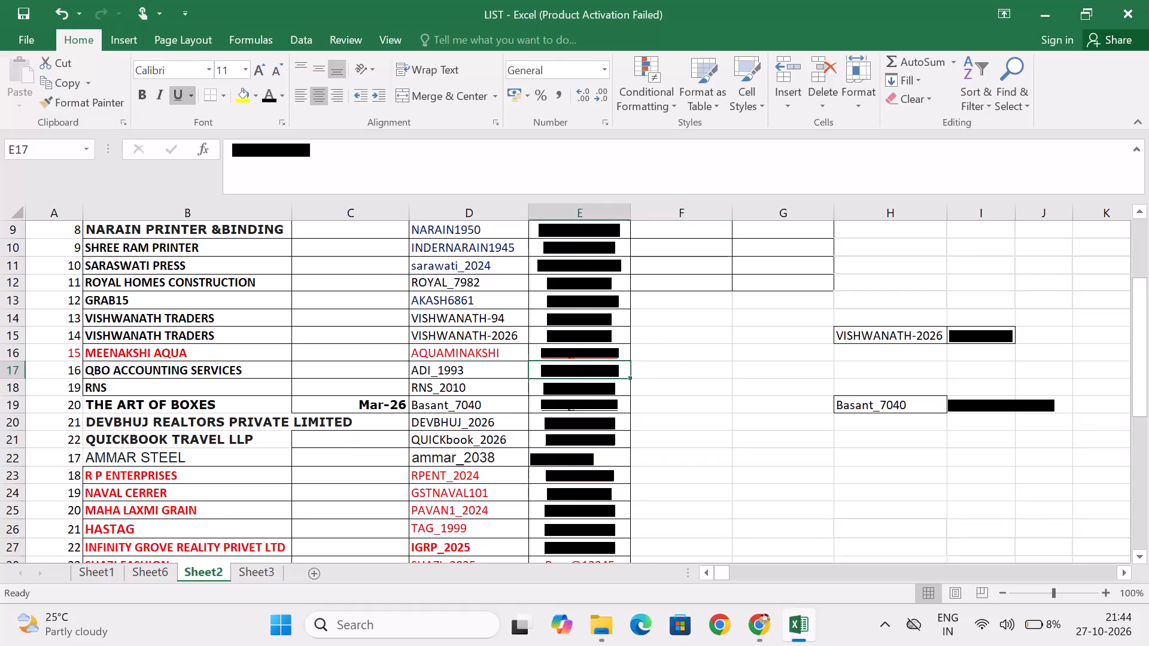
Look through the name, date and COM ID cells of the client rows from QBO ACCOUNTING SERVICES down to AMMAR STEEL.
{"action": "key", "text": "Left"}
{"action": "key", "text": "Left"}
{"action": "key", "text": "Left"}
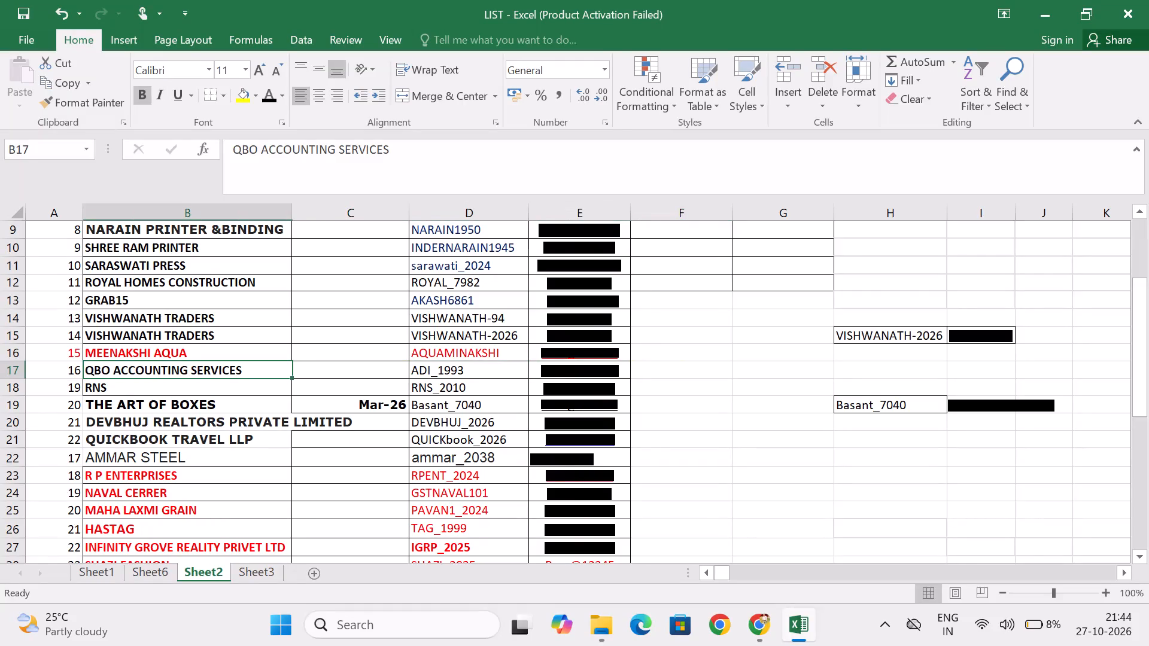
{"action": "key", "text": "Left"}
{"action": "key", "text": "Down"}
{"action": "key", "text": "Right"}
{"action": "key", "text": "Down"}
{"action": "key", "text": "Up"}
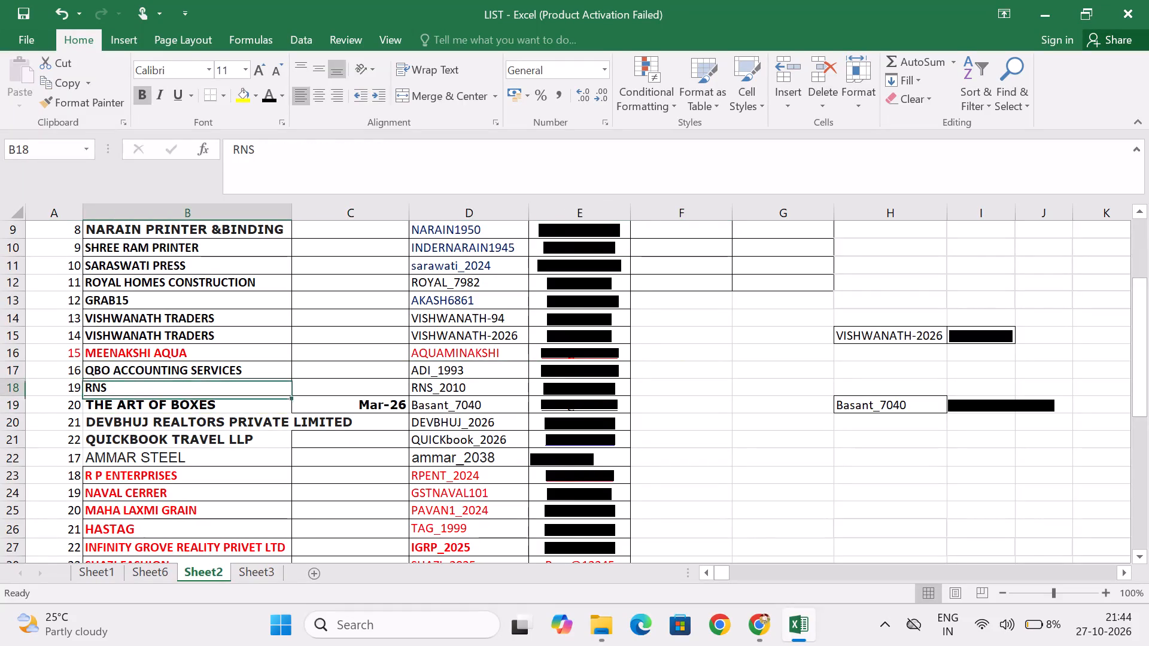
{"action": "key", "text": "Up"}
{"action": "key", "text": "Right"}
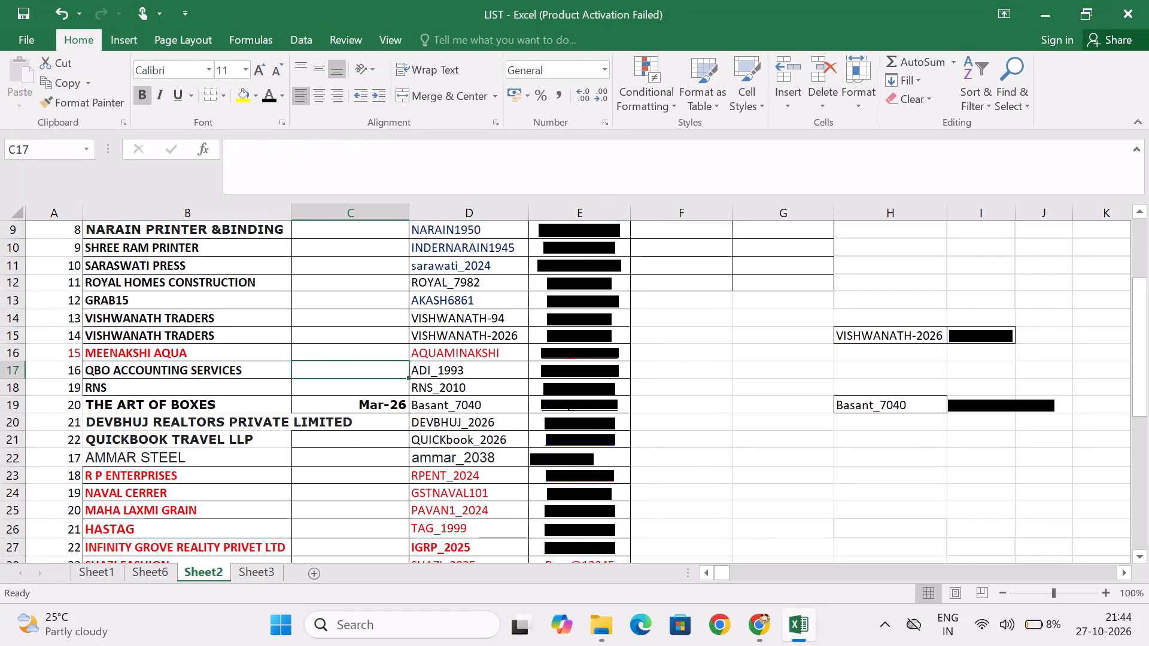
{"action": "key", "text": "Right"}
{"action": "key", "text": "Right"}
{"action": "key", "text": "Down"}
{"action": "key", "text": "Down"}
{"action": "key", "text": "Left"}
{"action": "key", "text": "Left"}
{"action": "key", "text": "Right"}
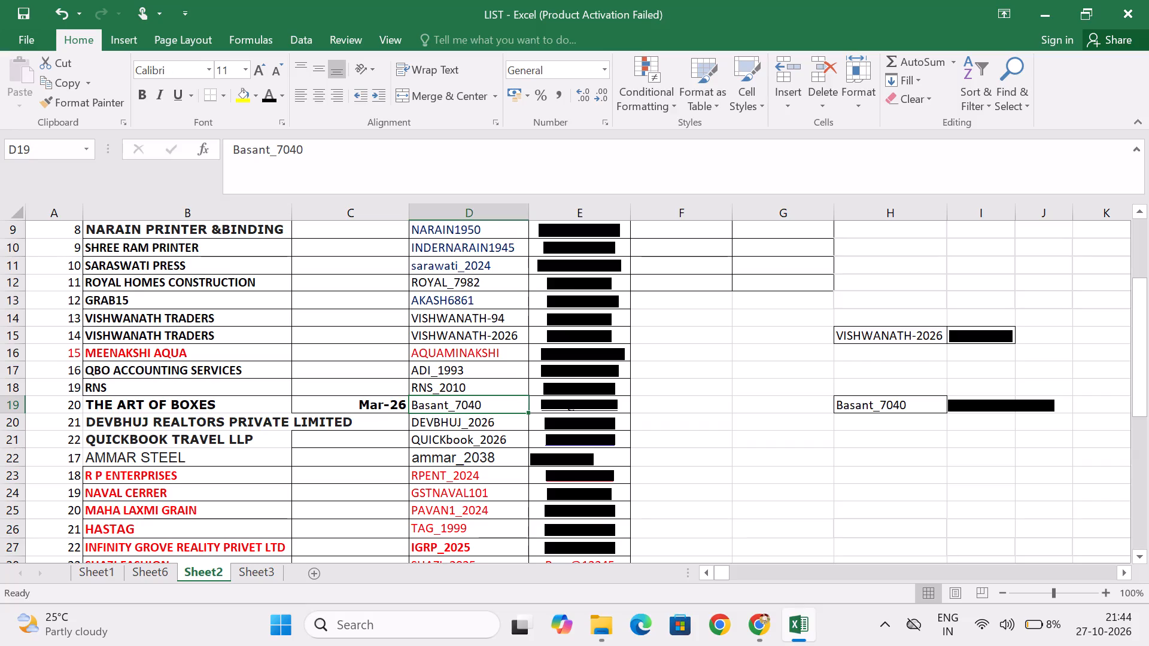
{"action": "key", "text": "Down"}
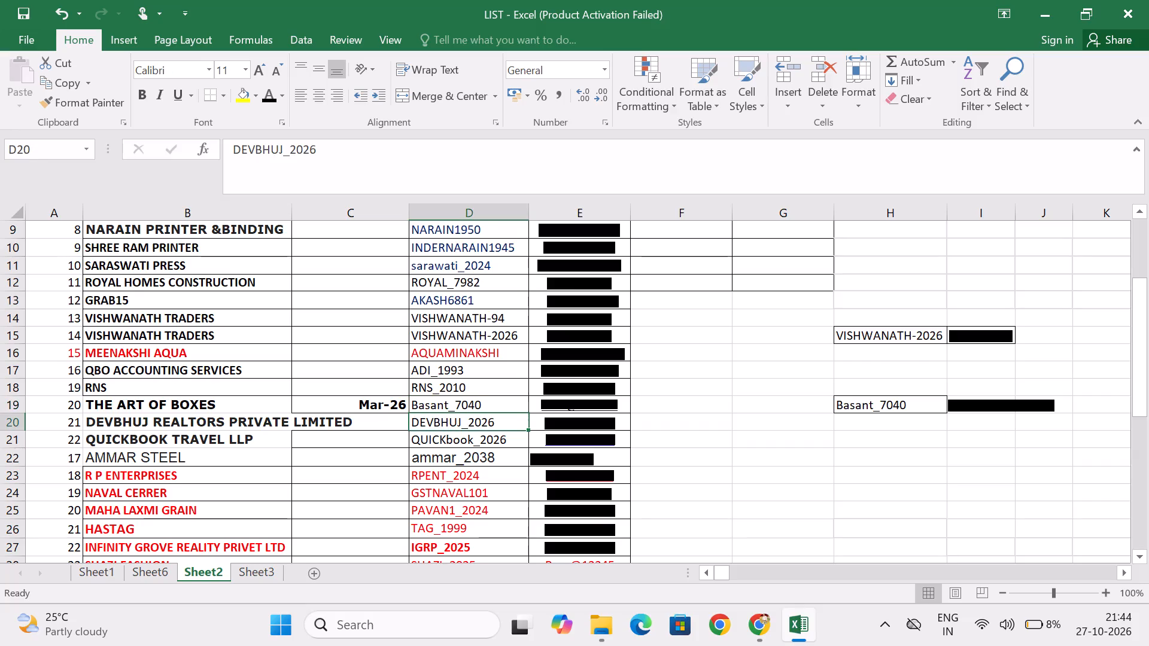
{"action": "key", "text": "Down"}
{"action": "key", "text": "Down"}
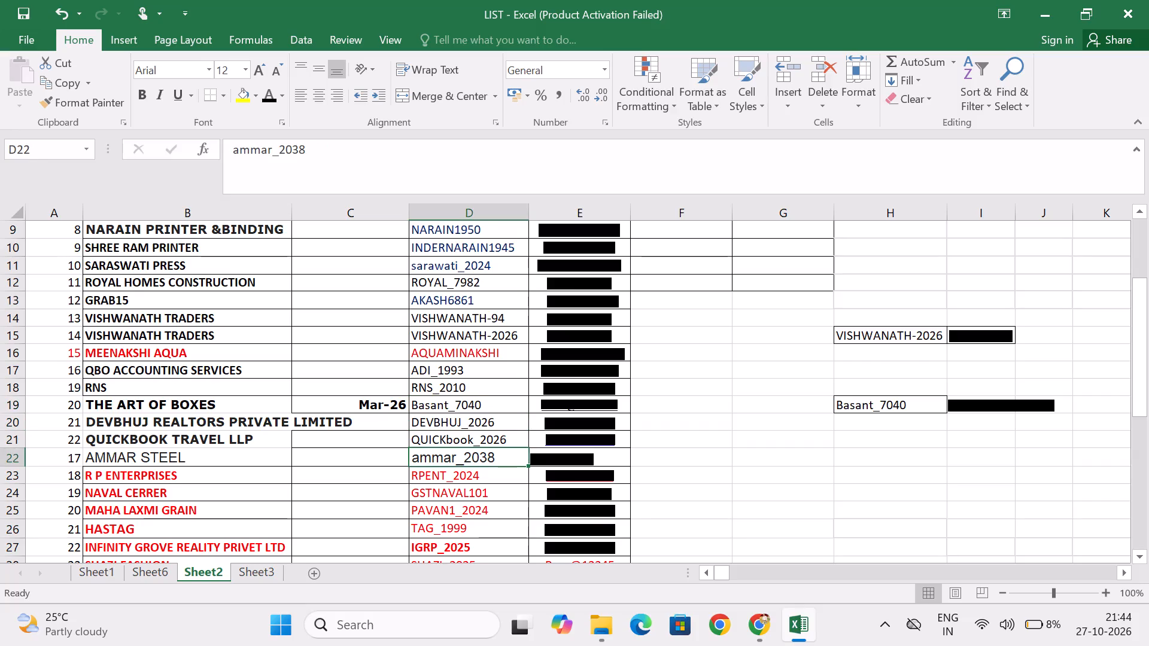
Return to the VIKAS PACKAGING row and check the GSTR1 and GSTR3B cells down to AARAMBH & ANANT CONTRACTORS.
{"action": "key", "text": "Up"}
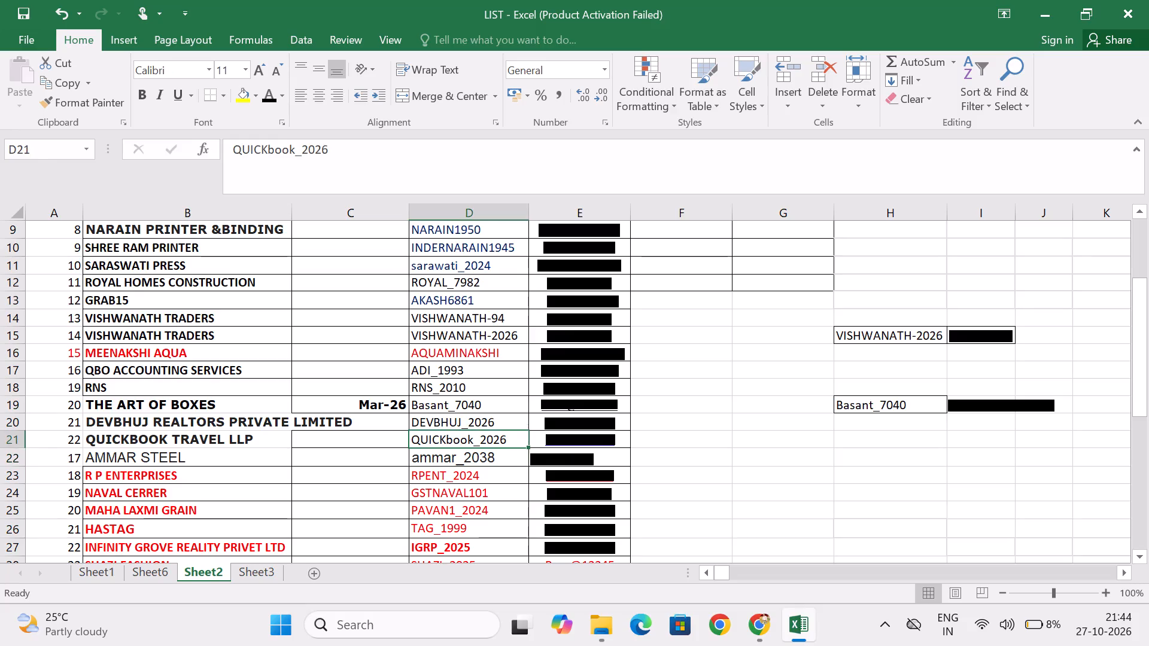
{"action": "key", "text": "Up"}
{"action": "key", "text": "Up"}
{"action": "key", "text": "Up"}
{"action": "key", "text": "Up"}
{"action": "key", "text": "Up"}
{"action": "key", "text": "Up"}
{"action": "key", "text": "Up"}
{"action": "key", "text": "Up"}
{"action": "key", "text": "Up"}
{"action": "key", "text": "Up"}
{"action": "key", "text": "Up"}
{"action": "key", "text": "Up"}
{"action": "key", "text": "Up"}
{"action": "key", "text": "Up"}
{"action": "key", "text": "Up"}
{"action": "key", "text": "Up"}
{"action": "key", "text": "Up"}
{"action": "key", "text": "Up"}
{"action": "key", "text": "Up"}
{"action": "key", "text": "Up"}
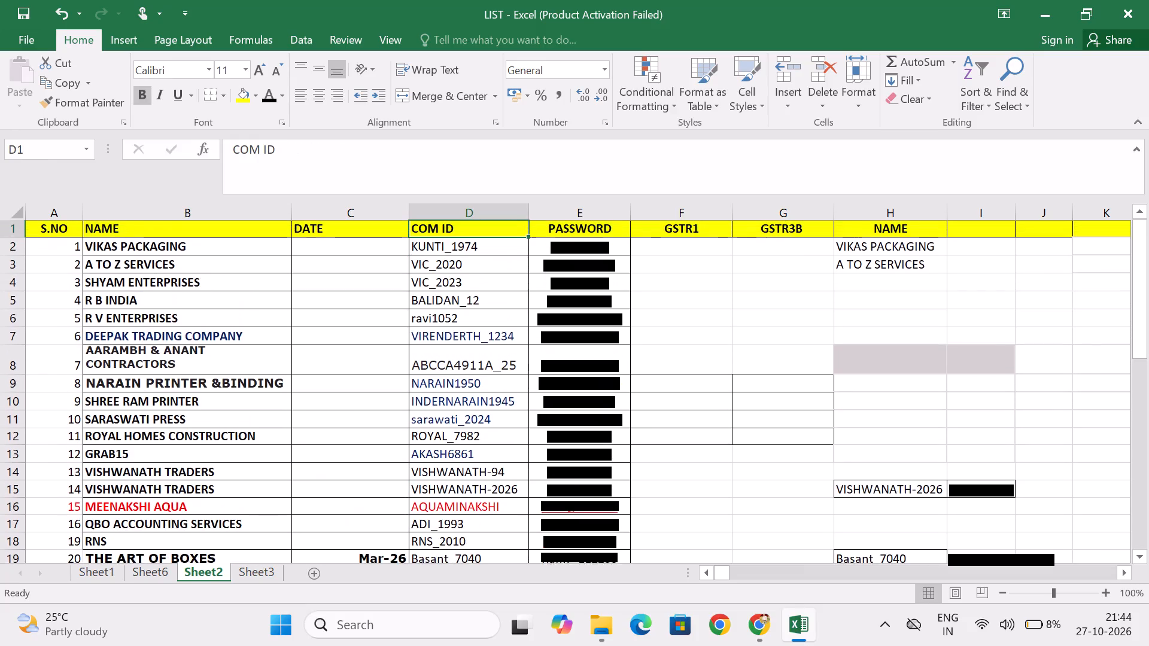
{"action": "key", "text": "Up"}
{"action": "key", "text": "Up"}
{"action": "key", "text": "Up"}
{"action": "key", "text": "Down"}
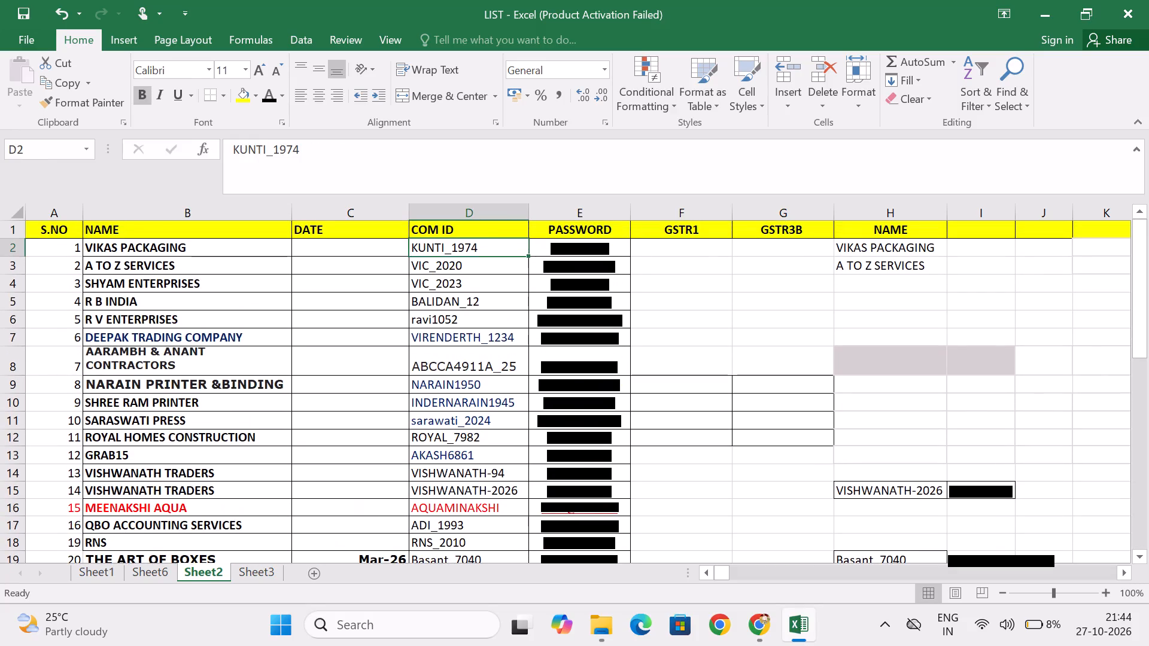
{"action": "key", "text": "Right"}
{"action": "key", "text": "Right"}
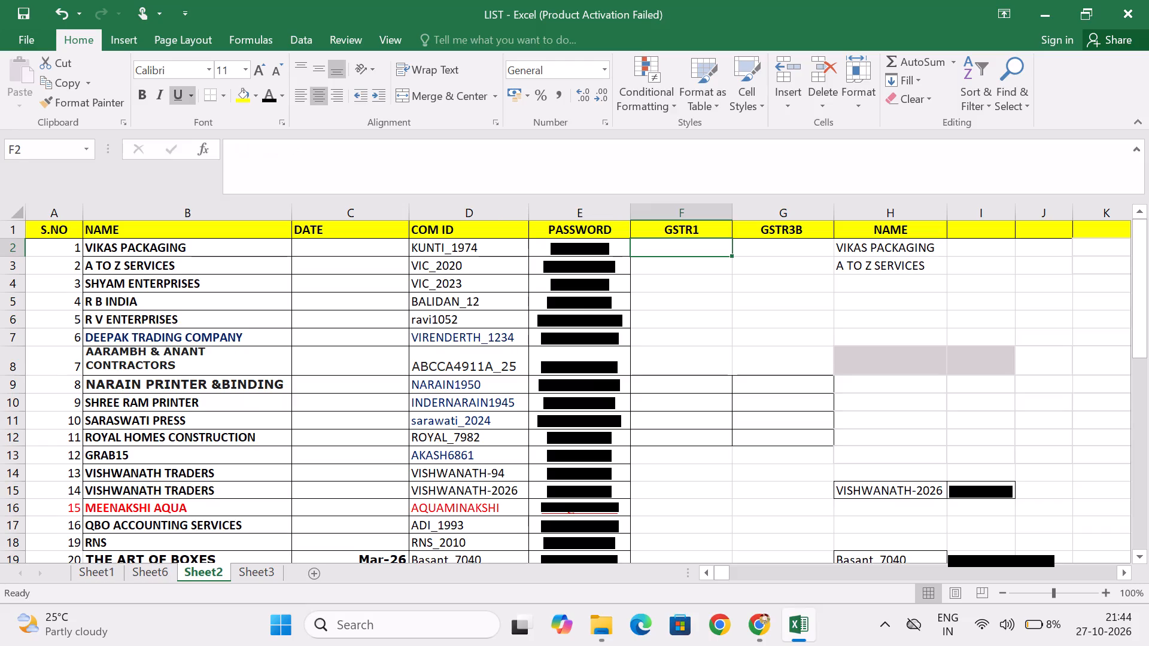
{"action": "key", "text": "Right"}
{"action": "key", "text": "Left"}
{"action": "key", "text": "shift+Right"}
{"action": "key", "text": "shift+Down"}
{"action": "key", "text": "shift+Down"}
{"action": "key", "text": "shift+Down"}
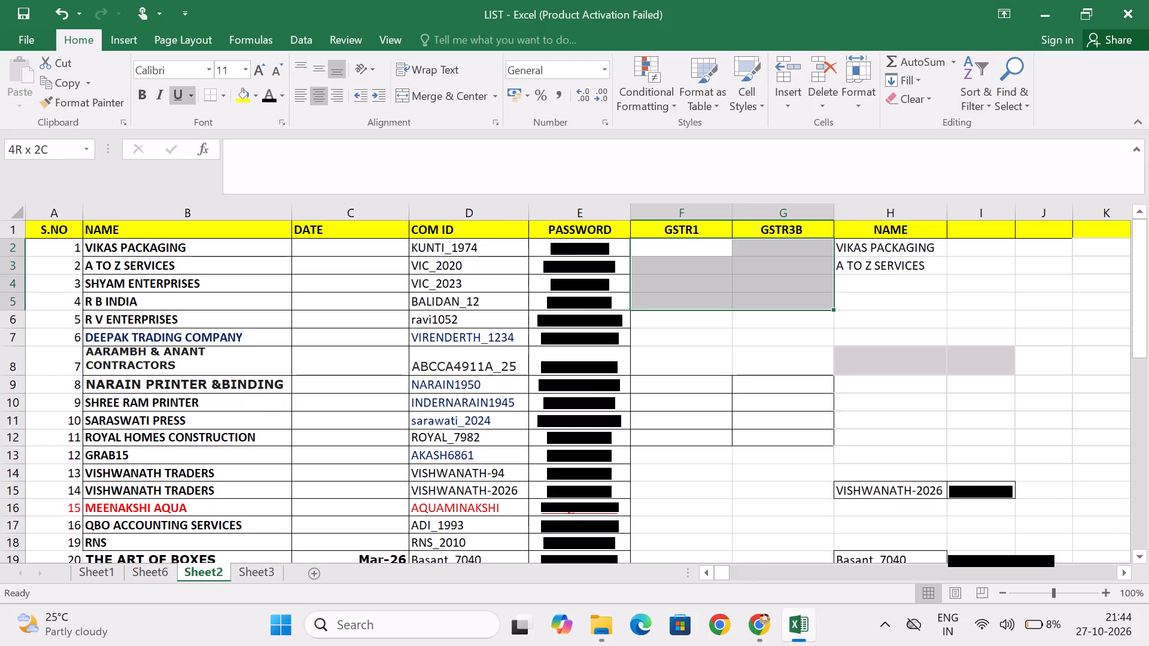
{"action": "key", "text": "Down"}
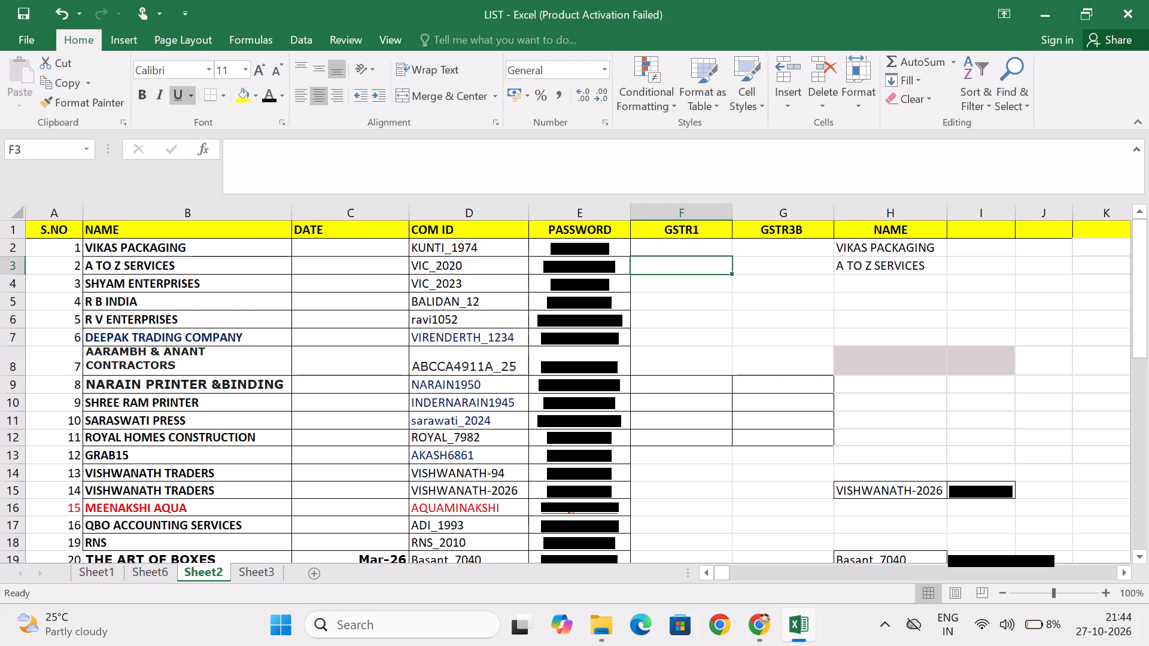
{"action": "key", "text": "Down"}
{"action": "key", "text": "Down"}
{"action": "key", "text": "Down"}
{"action": "key", "text": "Down"}
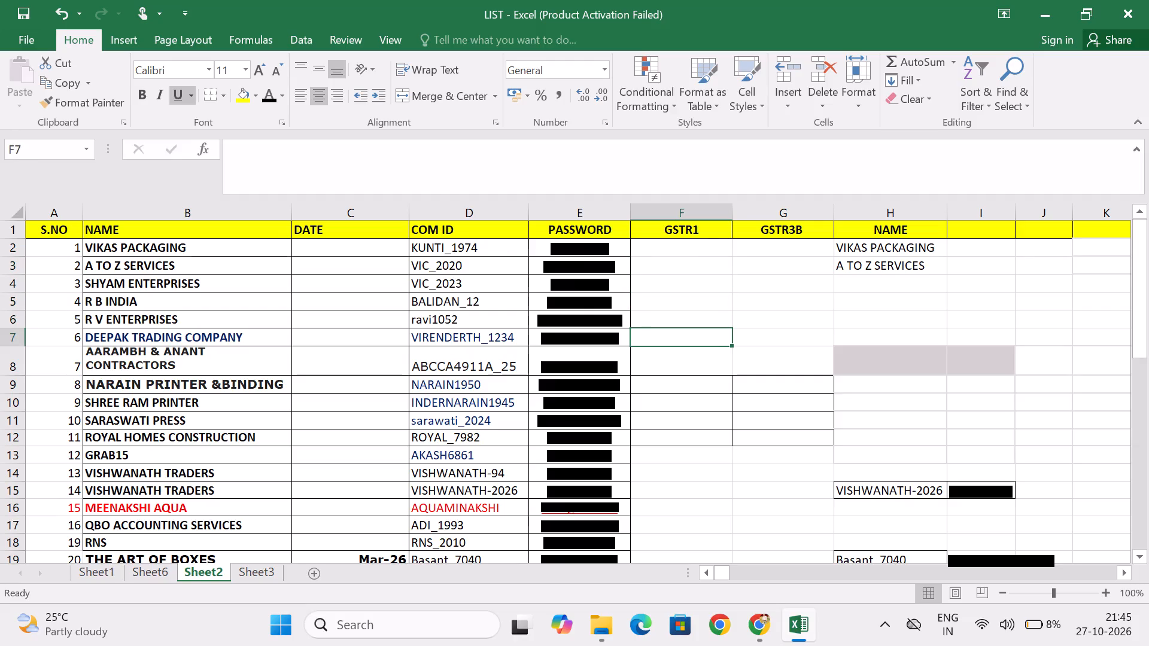
{"action": "key", "text": "Down"}
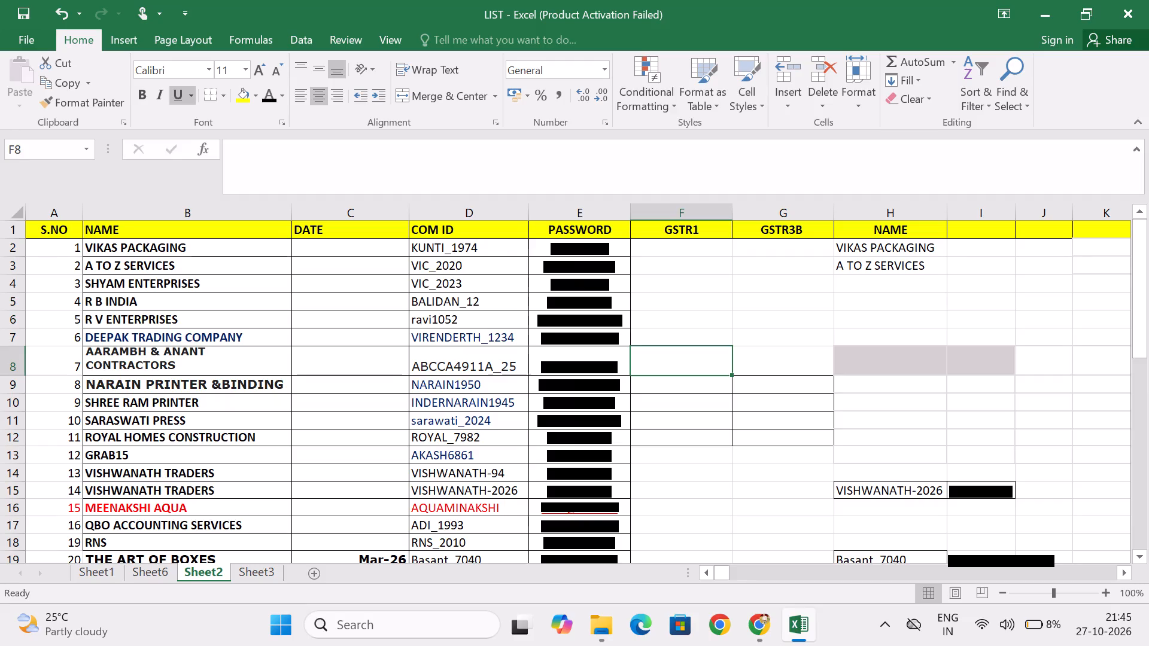
Recheck VIKAS PACKAGING's GSTR1 cell and look down the COM ID column to DEEPAK TRADING COMPANY.
{"action": "left_click", "coordinate": [683, 255]}
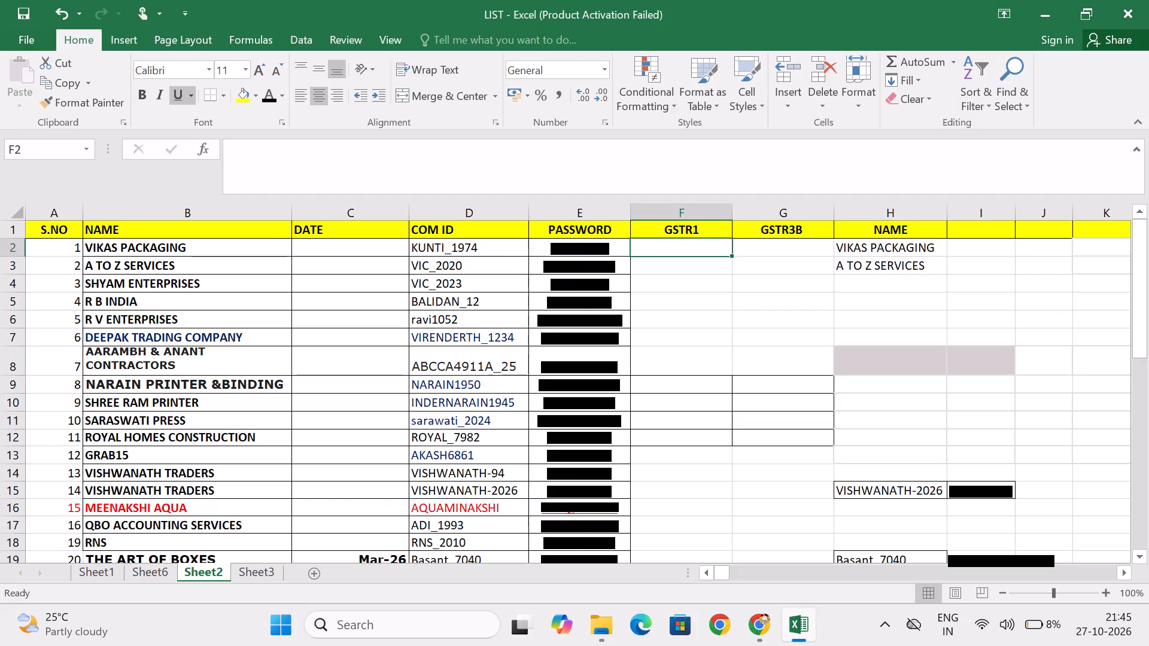
{"action": "key", "text": "Down"}
{"action": "key", "text": "Left"}
{"action": "key", "text": "Left"}
{"action": "key", "text": "Down"}
{"action": "key", "text": "Down"}
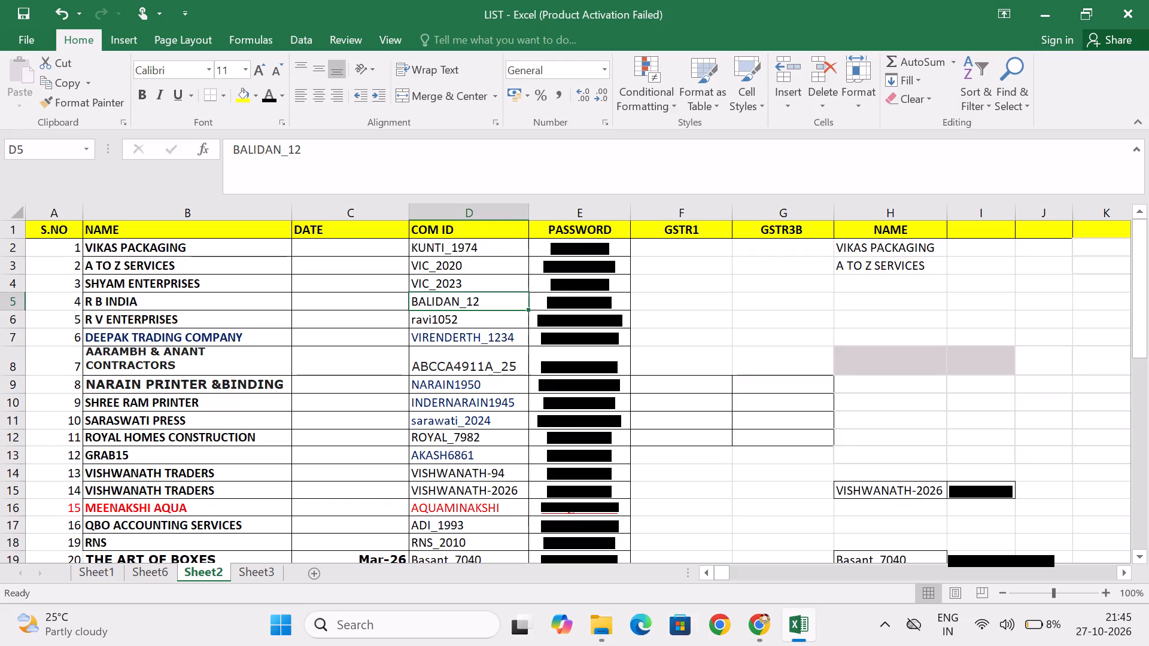
{"action": "key", "text": "Down"}
{"action": "key", "text": "Down"}
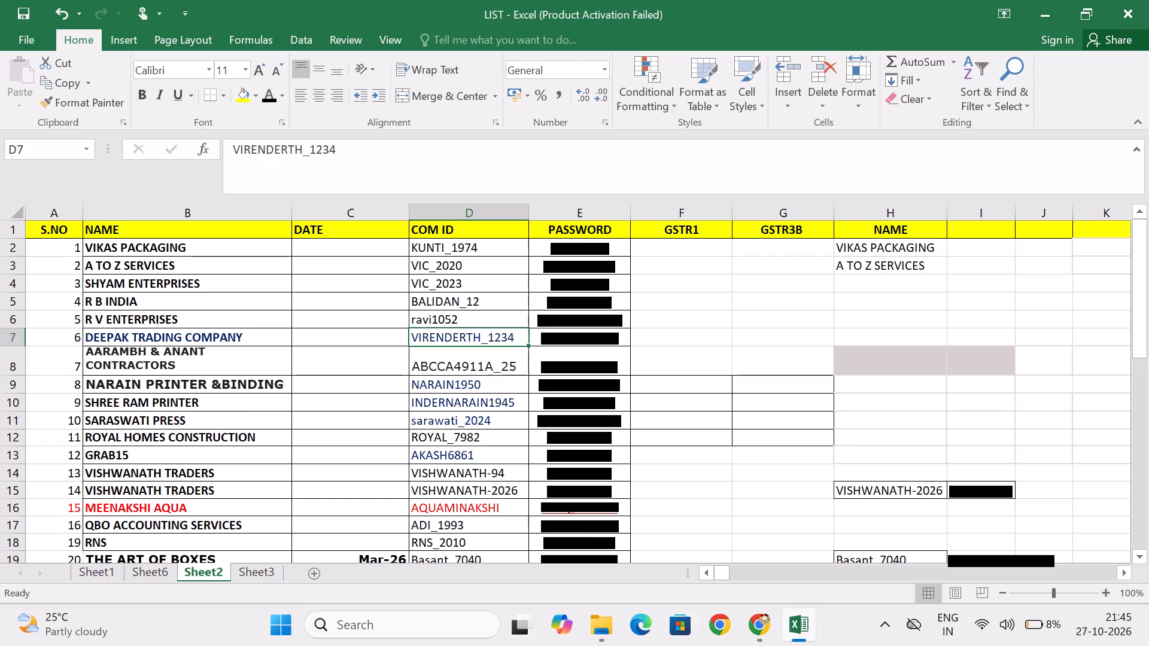
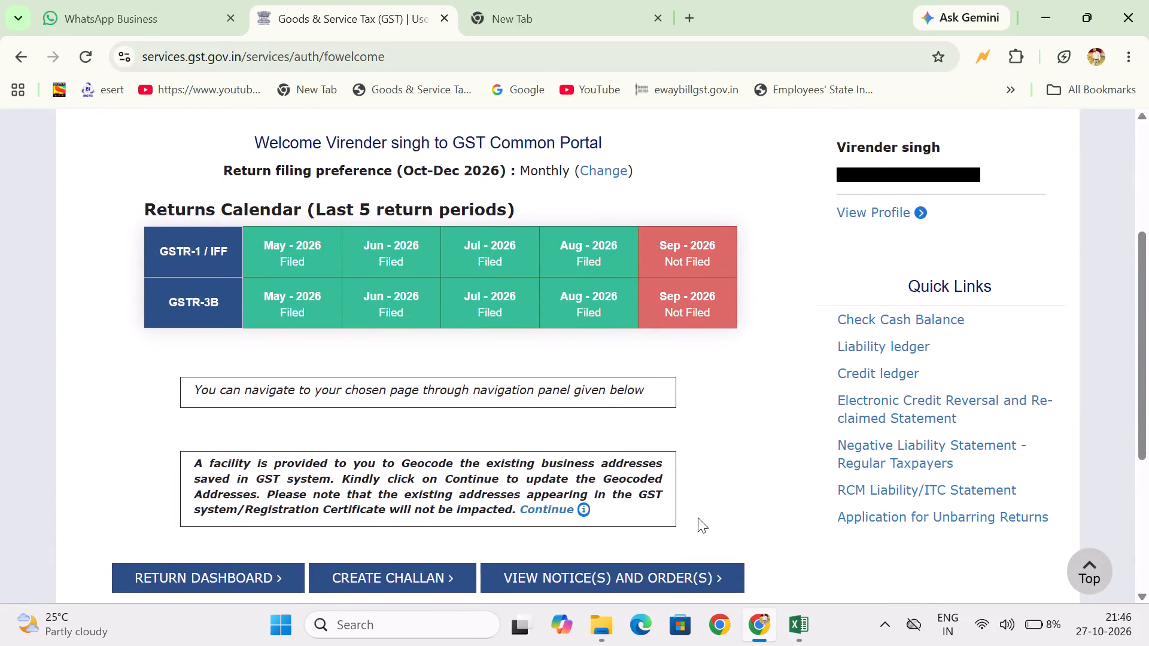
Open the Return Dashboard and search for the September returns of Quarter 2 (Jul - Sep) in financial year 2026-27.
{"action": "scroll", "coordinate": [706, 525], "scroll_direction": "down", "scroll_amount": 2}
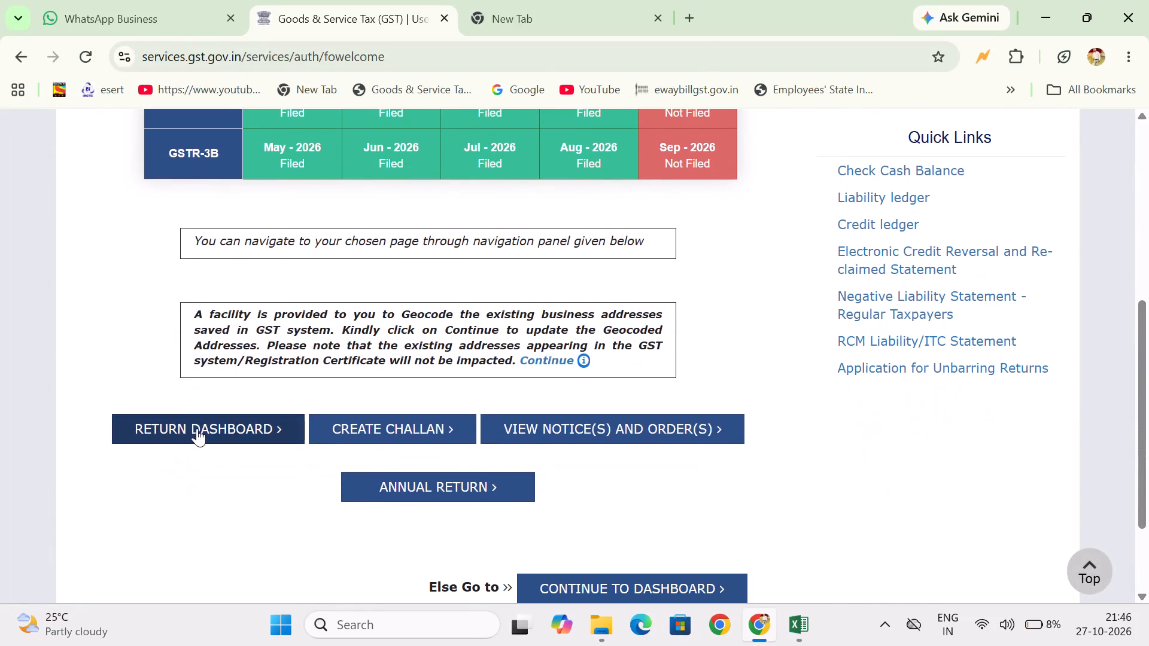
{"action": "left_click", "coordinate": [200, 428]}
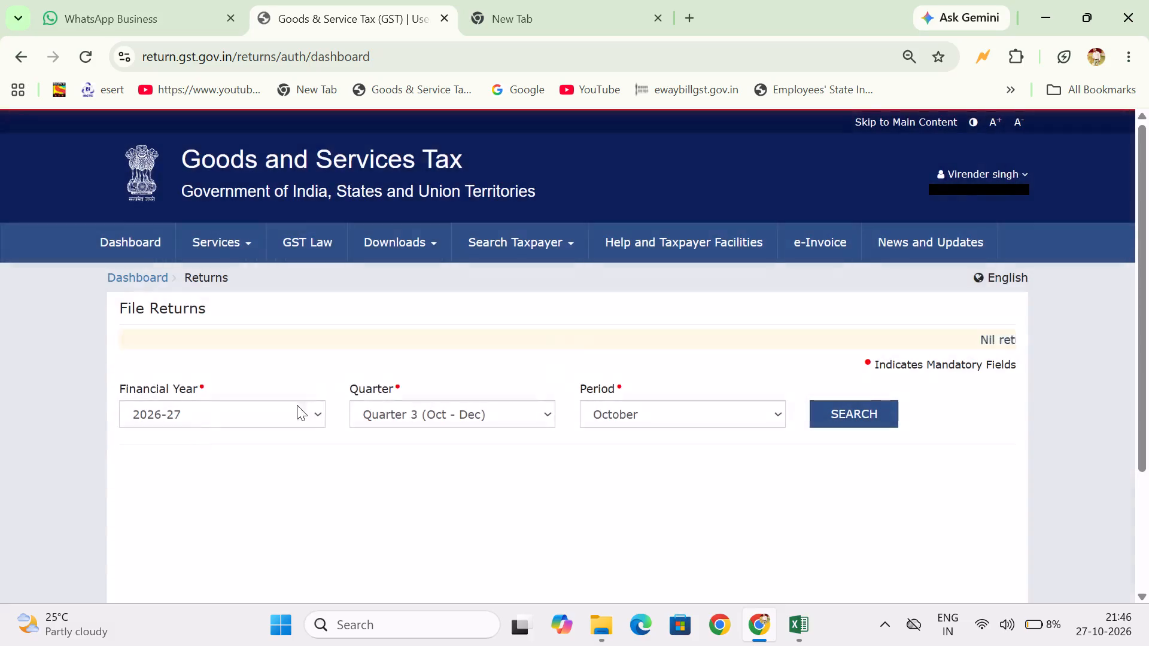
{"action": "left_click", "coordinate": [530, 428]}
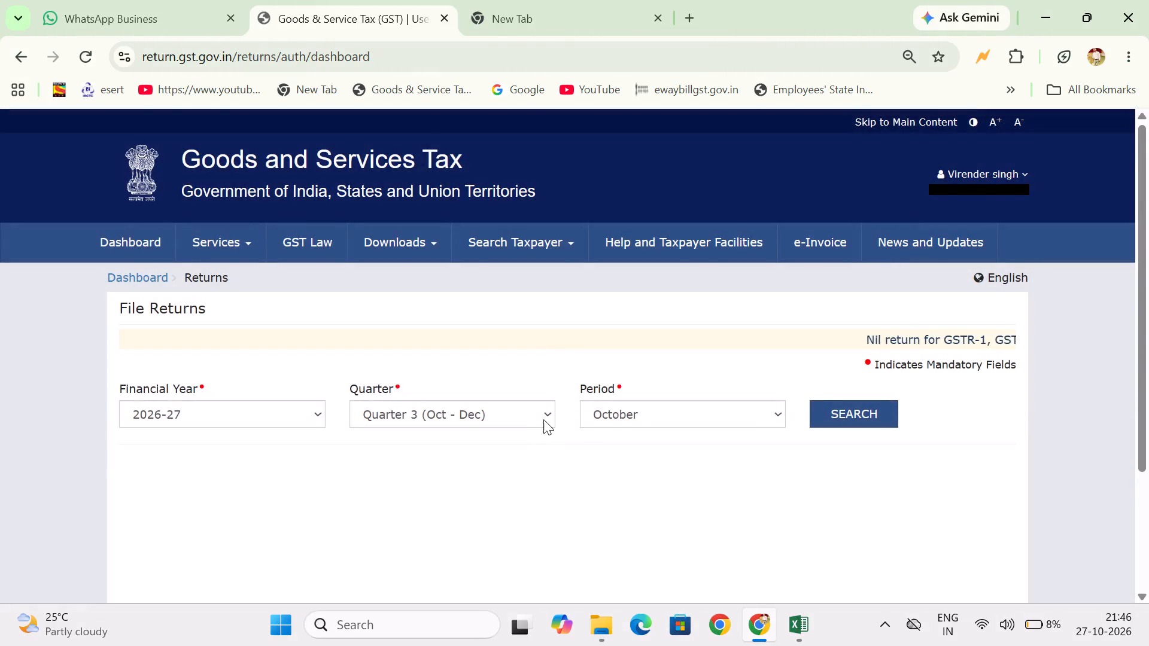
{"action": "left_click", "coordinate": [543, 419]}
{"action": "left_click", "coordinate": [507, 464]}
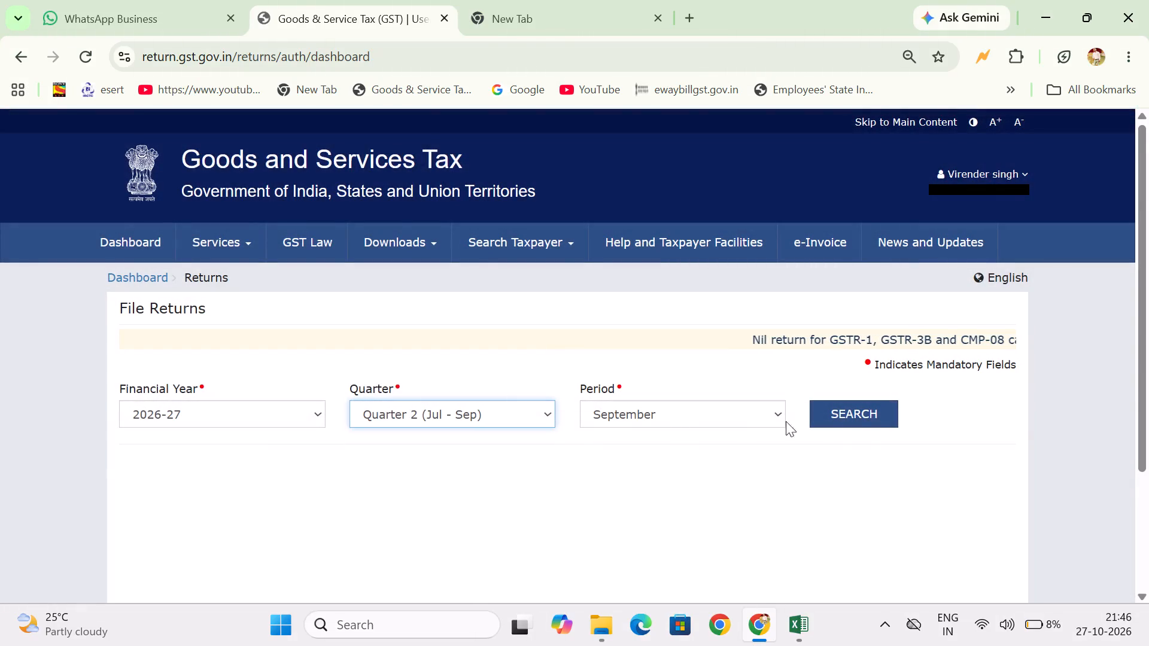
{"action": "left_click", "coordinate": [859, 420]}
Open the September GSTR-1 return with the details of outward supplies of goods or services.
{"action": "scroll", "coordinate": [859, 420], "scroll_direction": "down", "scroll_amount": 4}
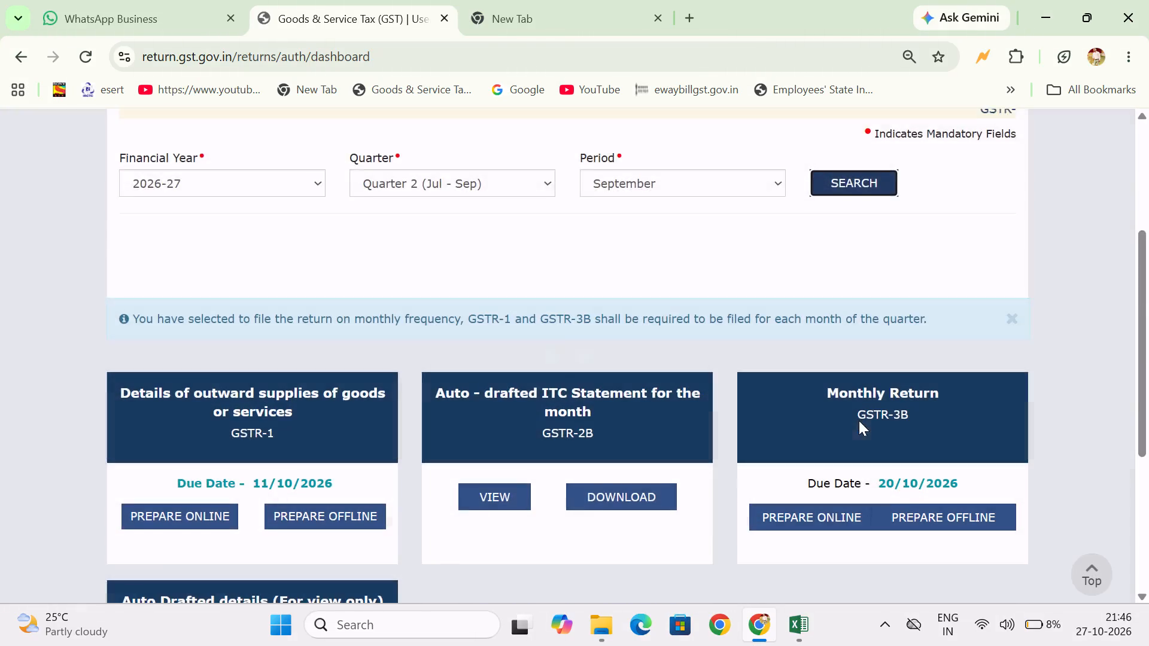
{"action": "scroll", "coordinate": [859, 420], "scroll_direction": "down", "scroll_amount": 2}
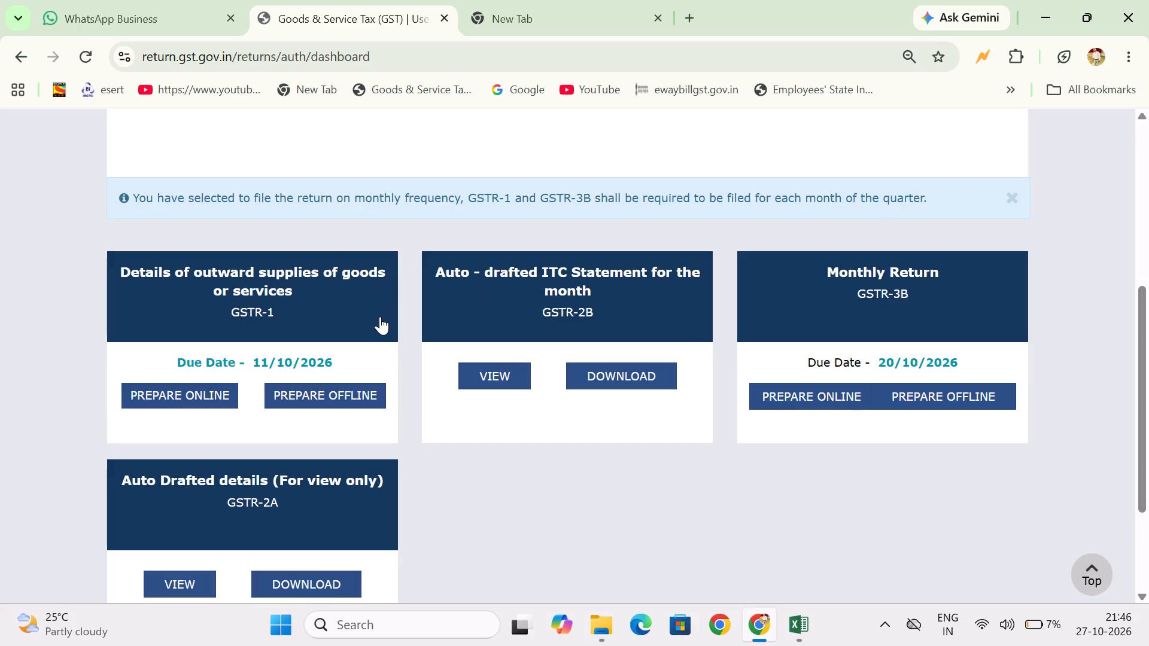
{"action": "left_click", "coordinate": [380, 316]}
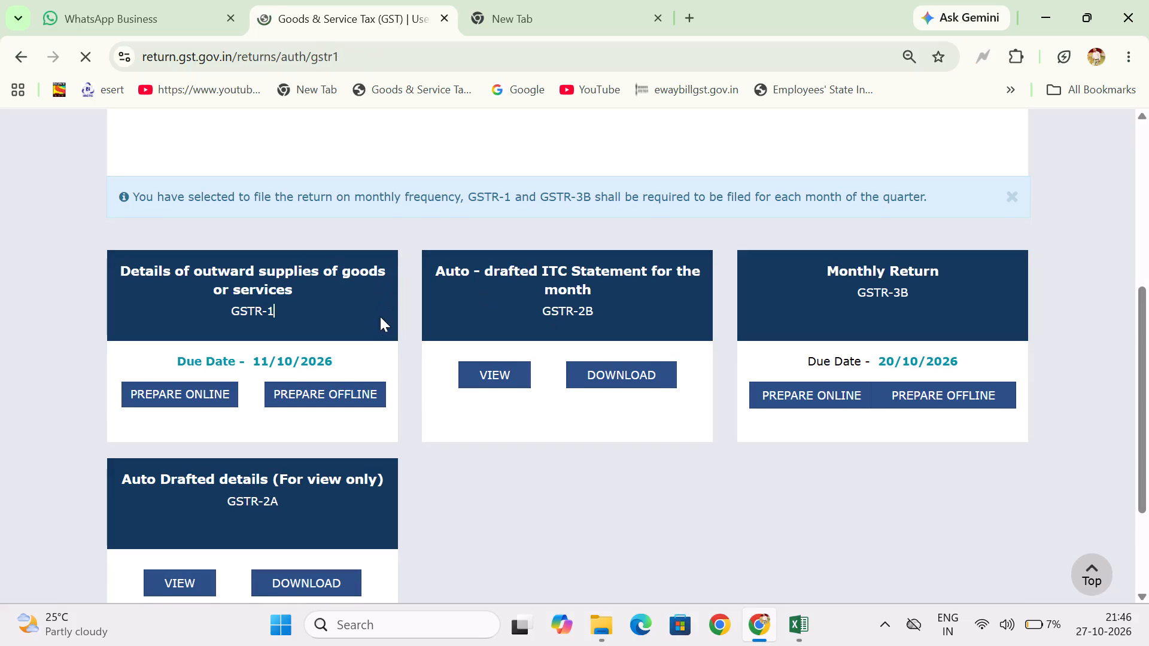
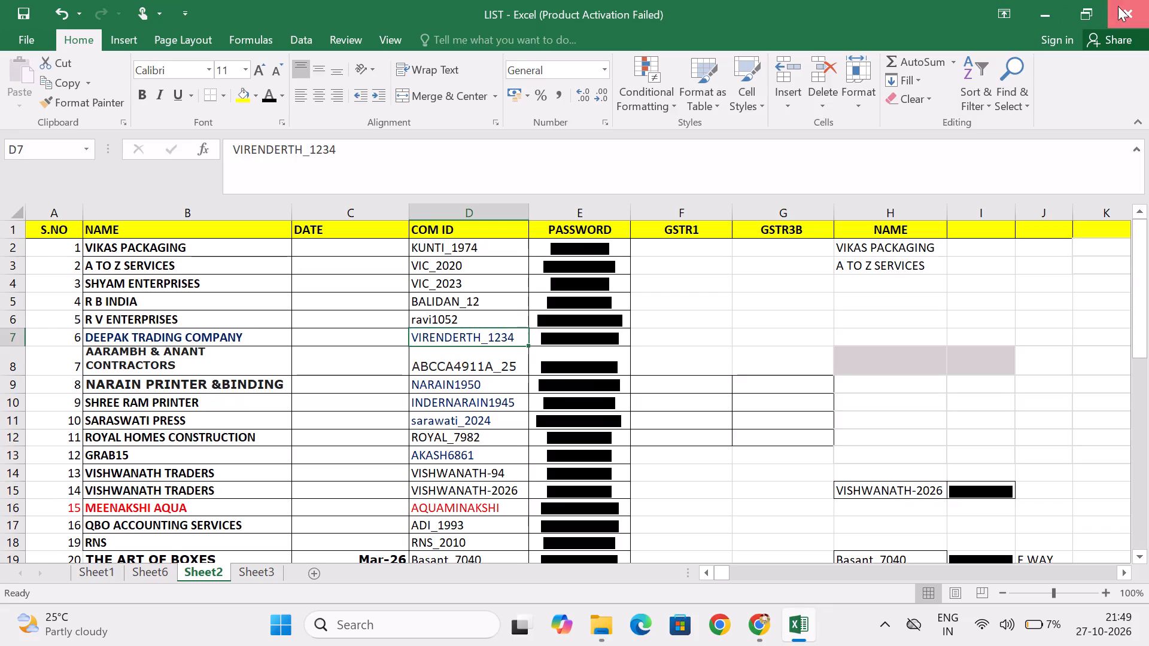
Close the LIST workbook.
{"action": "left_click", "coordinate": [1118, 6]}
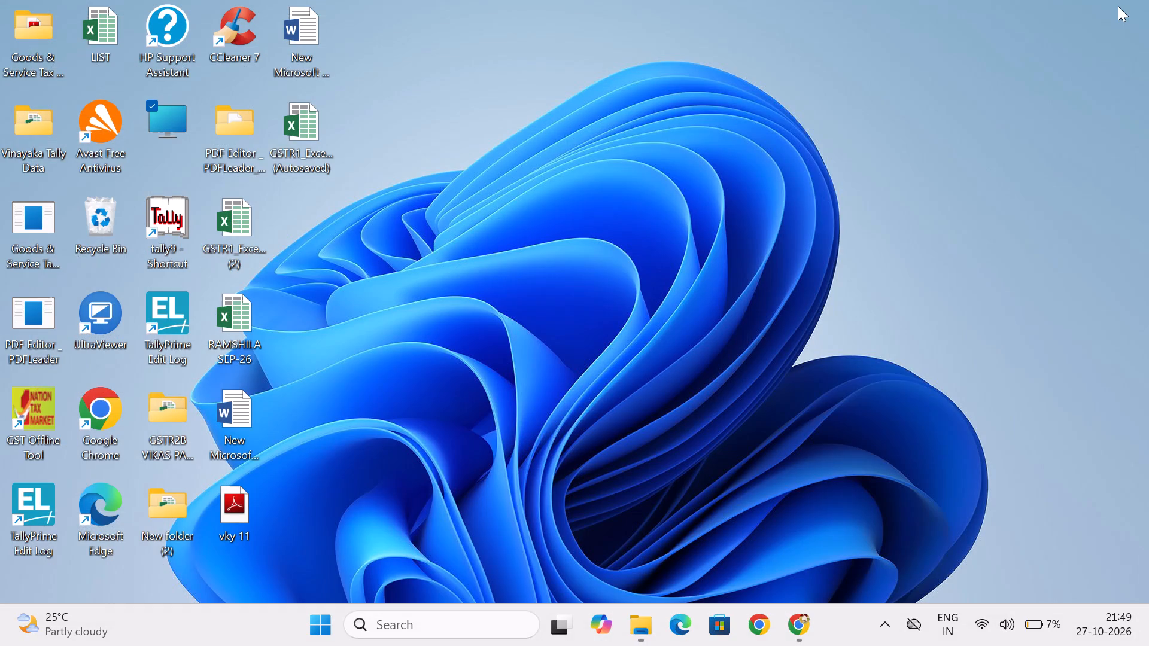
Shut down the computer from the Windows desktop.
{"action": "left_click", "coordinate": [928, 139]}
{"action": "key", "text": "alt+F4"}
{"action": "key", "text": "Return"}
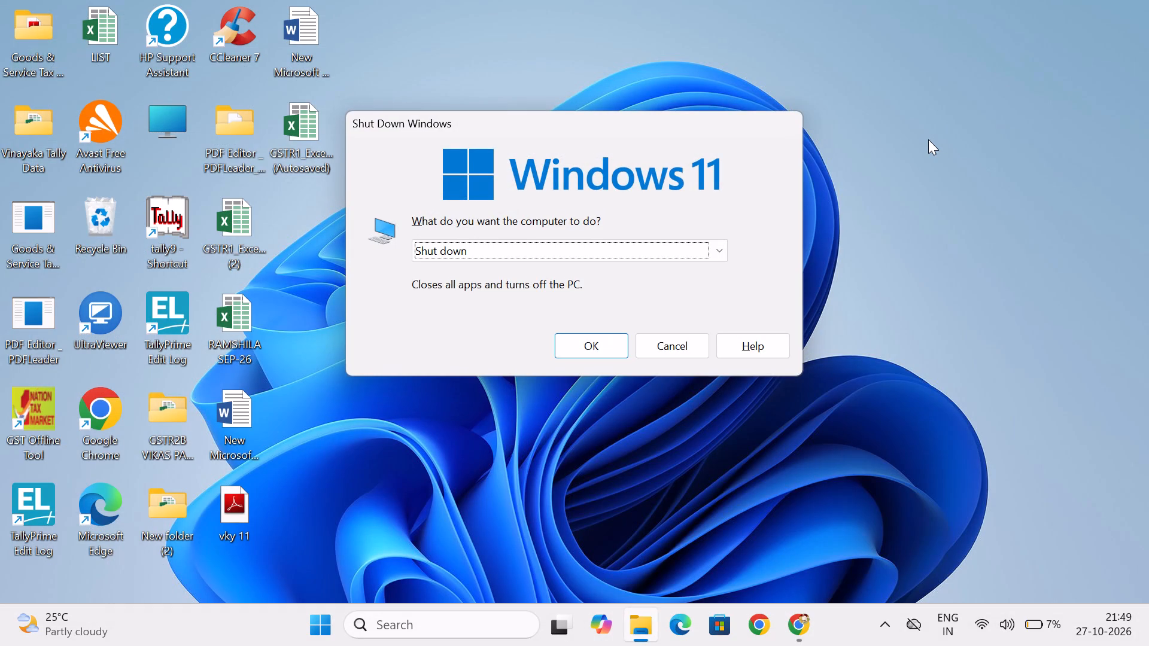